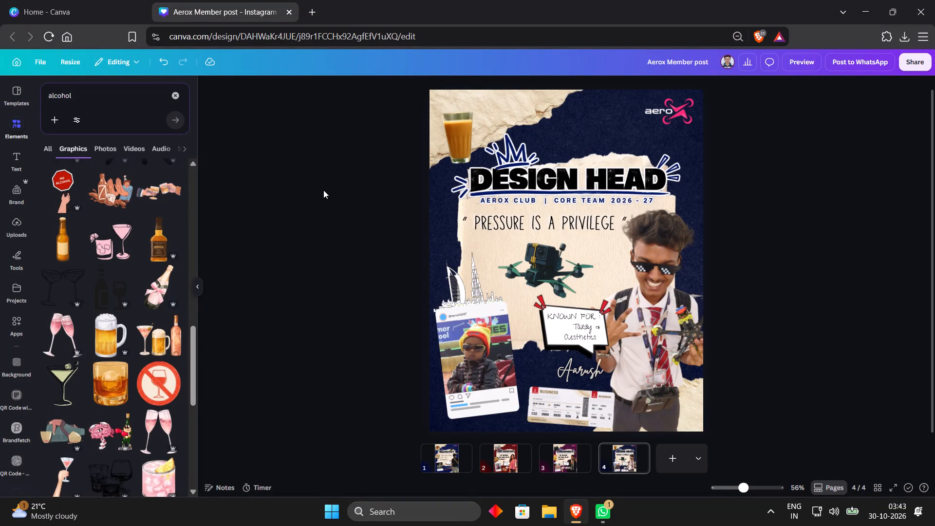
Open ChatGPT in a new browser tab.
left_click(97, 0)
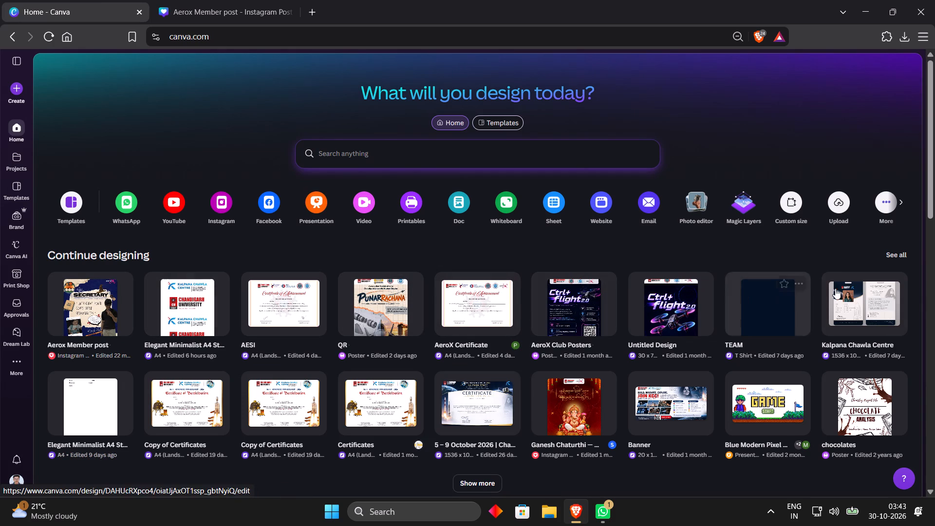
left_click(307, 4)
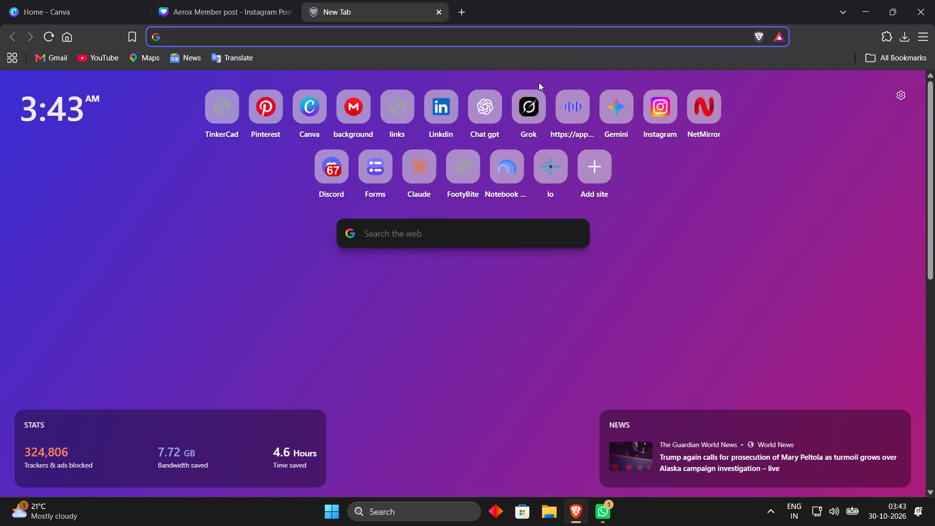
left_click(479, 113)
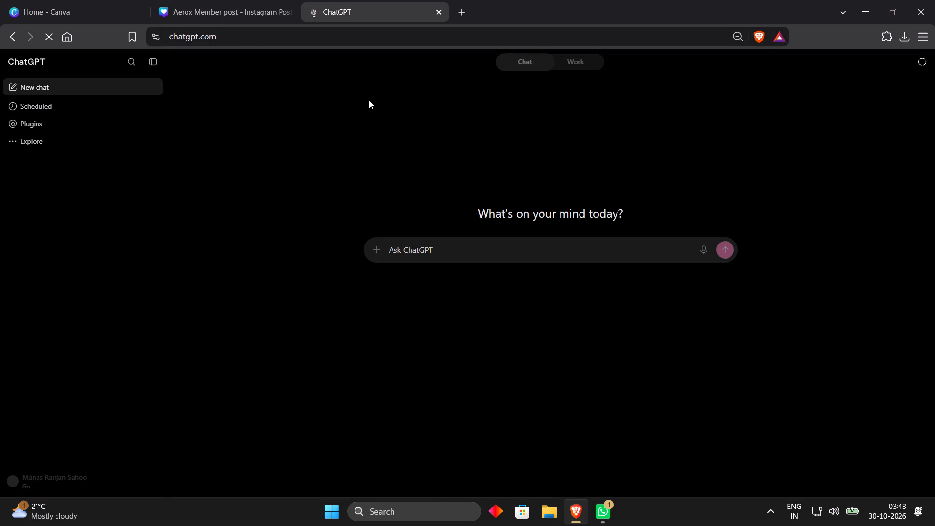
Return to the Canva home page and create a new blank presentation design.
left_click(43, 1)
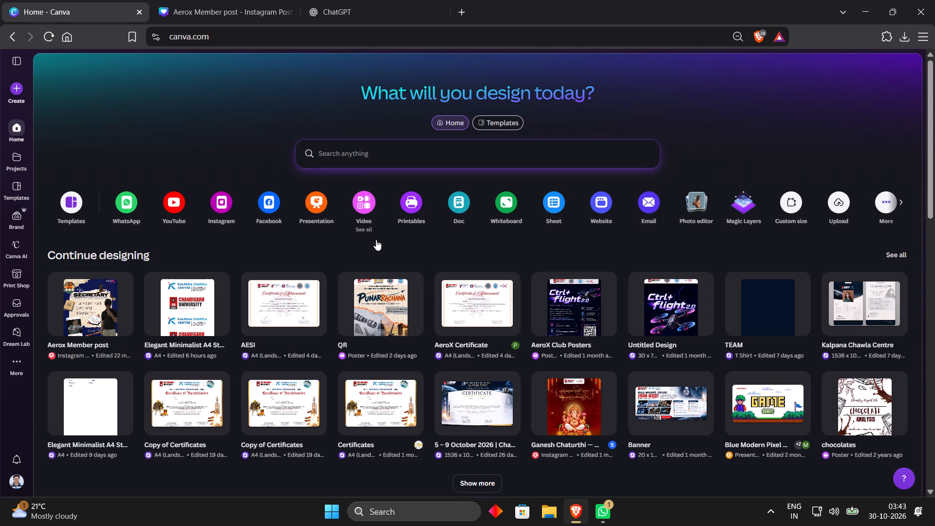
left_click(315, 206)
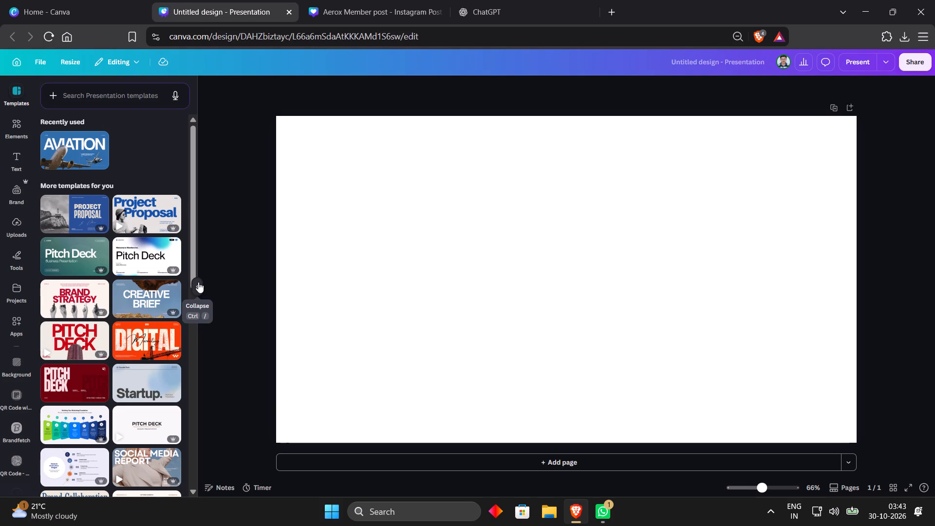
Add a circle from the basic shapes to the blank presentation page.
left_click(198, 282)
left_click(15, 128)
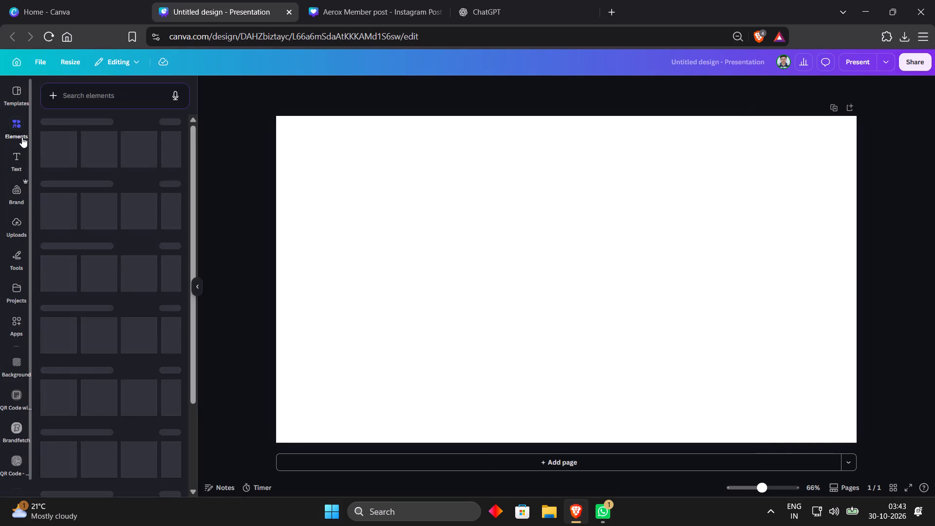
left_click(70, 214)
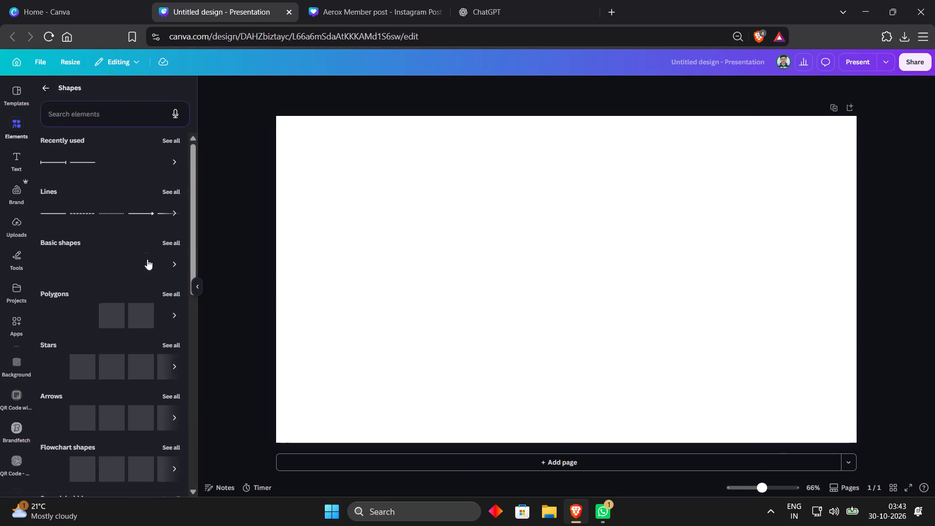
left_click(109, 162)
left_click(201, 284)
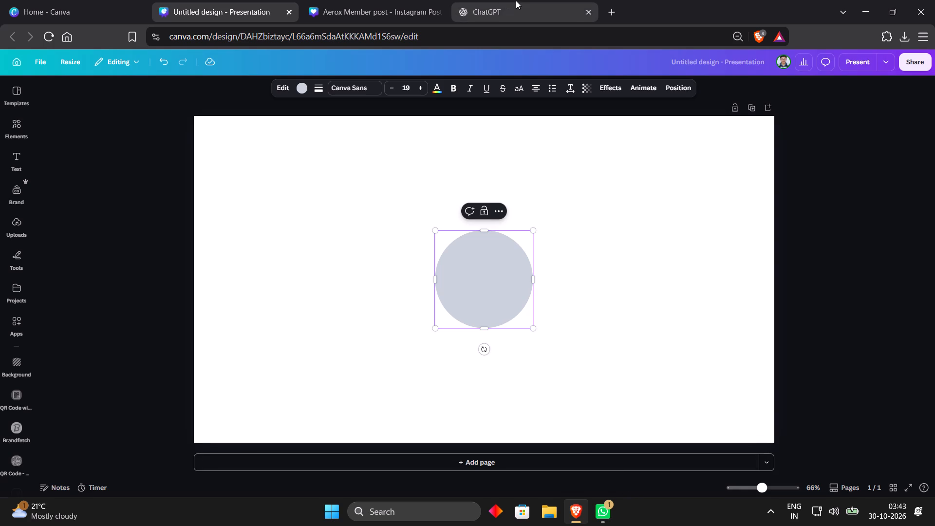
Search the web for "nidar" in a new browser tab.
left_click(612, 12)
type("nidar")
key("Return")
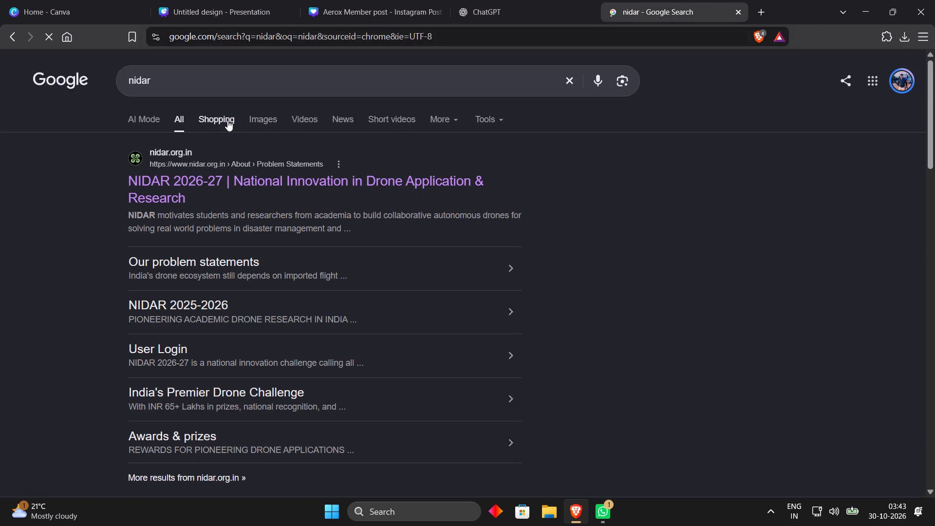
left_click(263, 122)
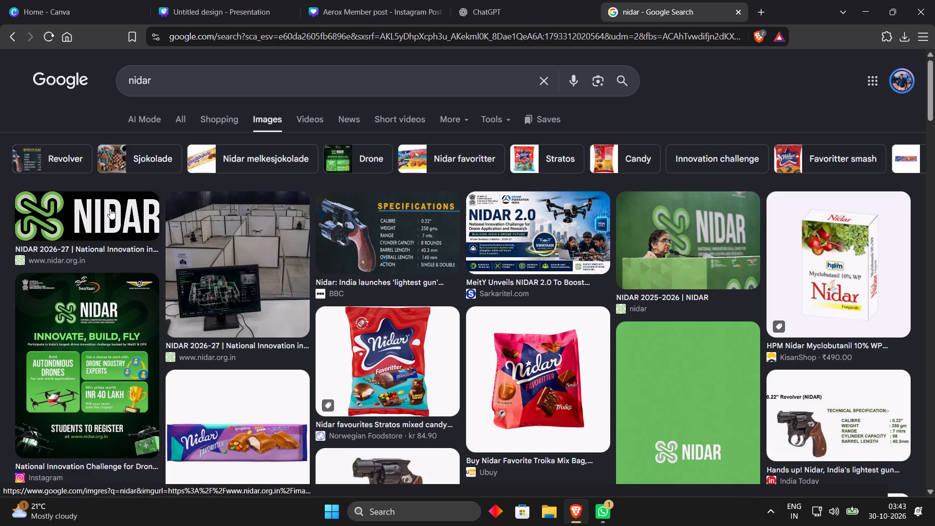
left_click(110, 208)
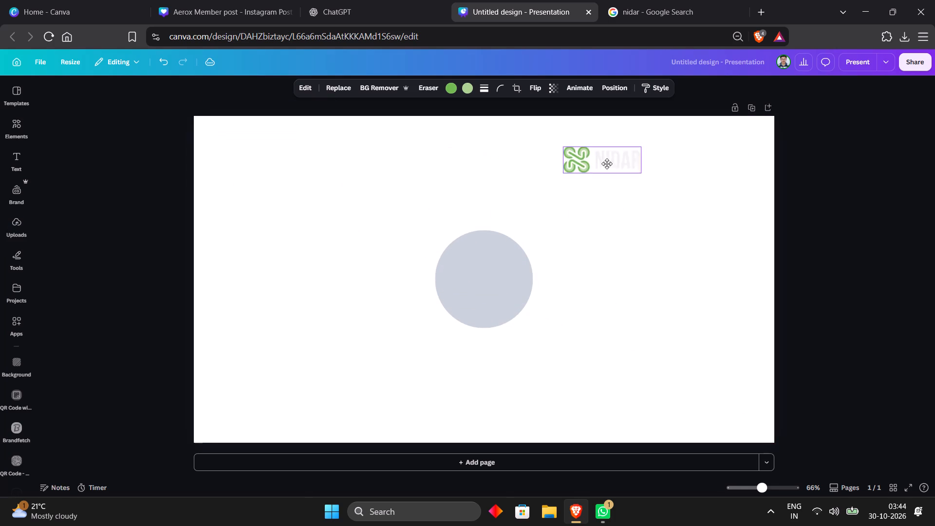
Move the NIDAR logo into the upper-right corner of the presentation page.
left_click_drag(607, 164, 725, 139)
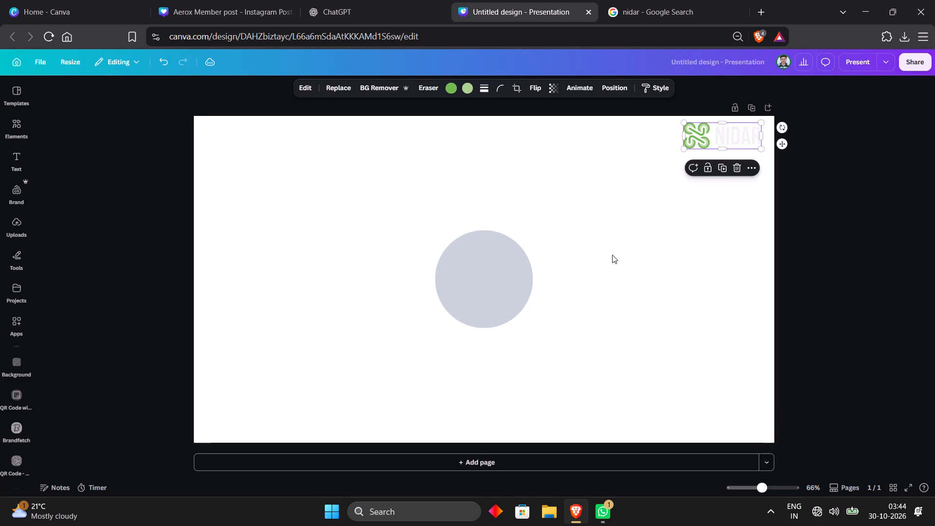
Change the page background from the design's own colors to black.
left_click(612, 255)
left_click(457, 91)
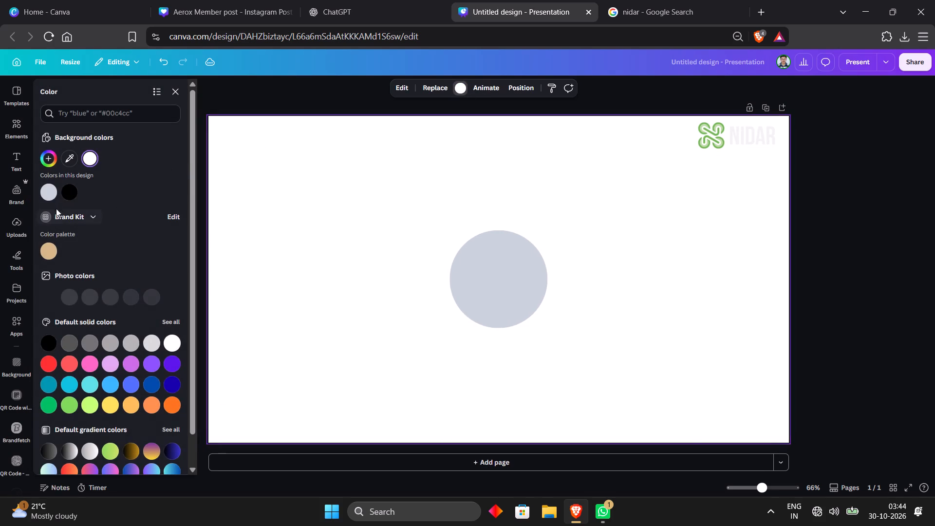
left_click(61, 197)
left_click(64, 196)
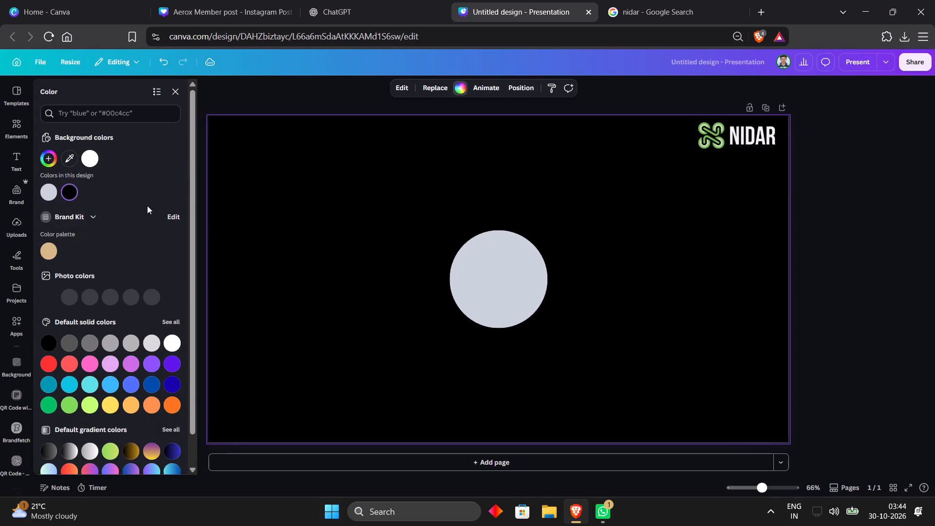
Move the circle to the page's top-left corner and scale it up until it exceeds the page height.
left_click(535, 262)
left_click_drag(495, 269, 307, 182)
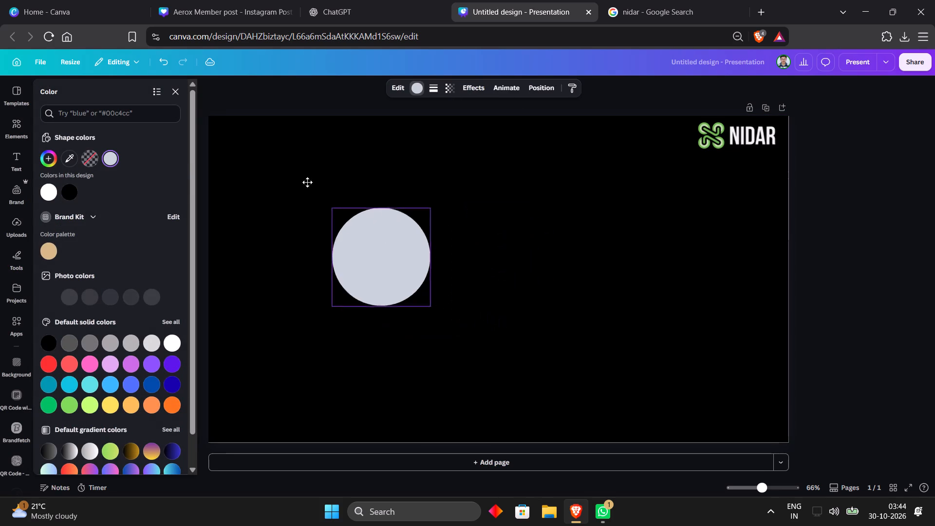
left_click_drag(307, 182, 224, 129)
left_click_drag(277, 188, 467, 385)
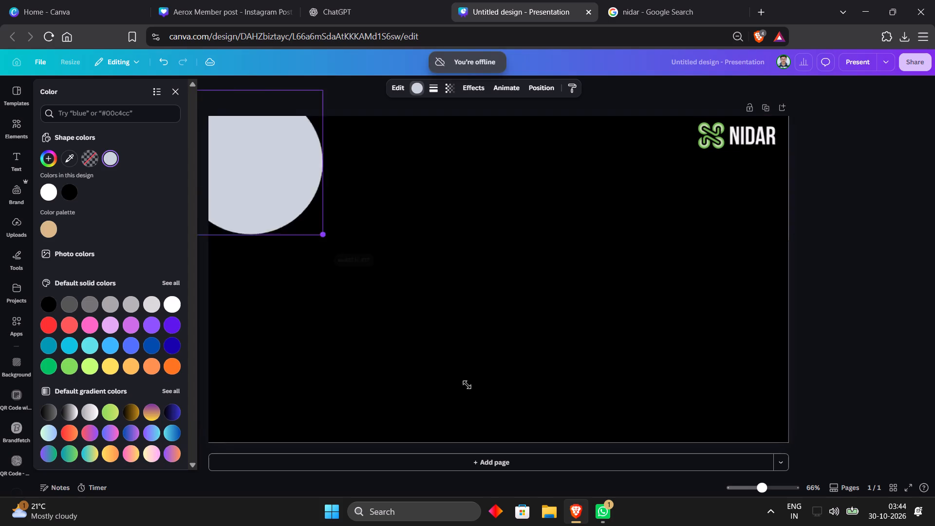
left_click_drag(467, 385, 616, 502)
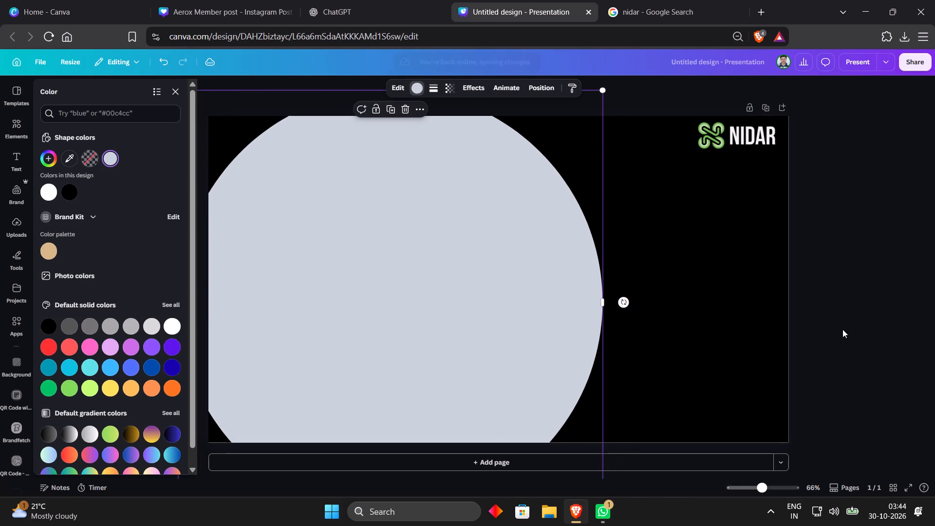
Shift the circle up and left so it runs off the page, and enlarge it to about 1,498 px wide.
left_click_drag(357, 273, 276, 206)
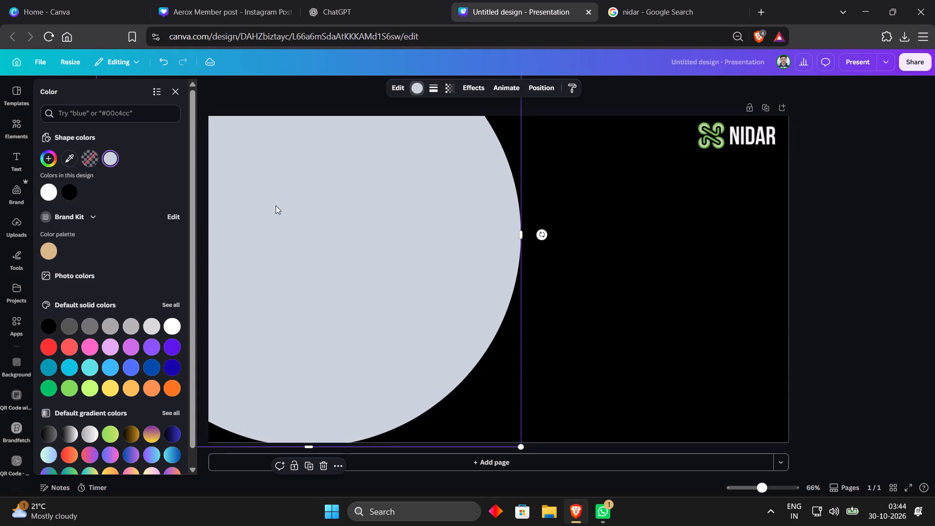
left_click(307, 445)
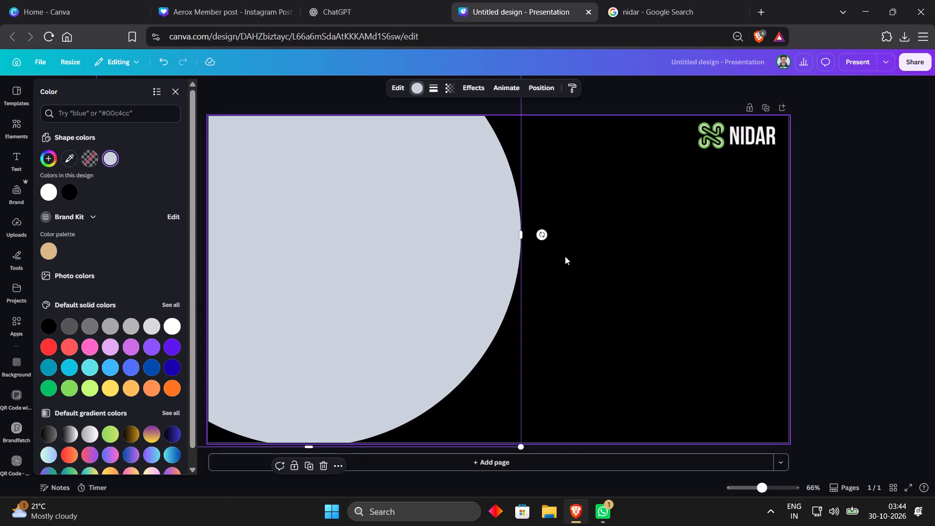
left_click_drag(522, 446, 539, 474)
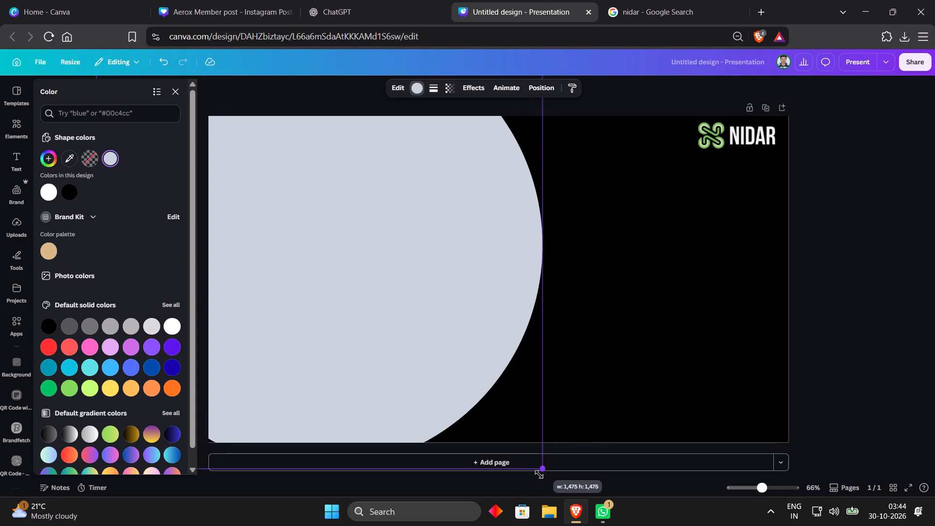
left_click_drag(539, 474, 536, 488)
left_click(891, 258)
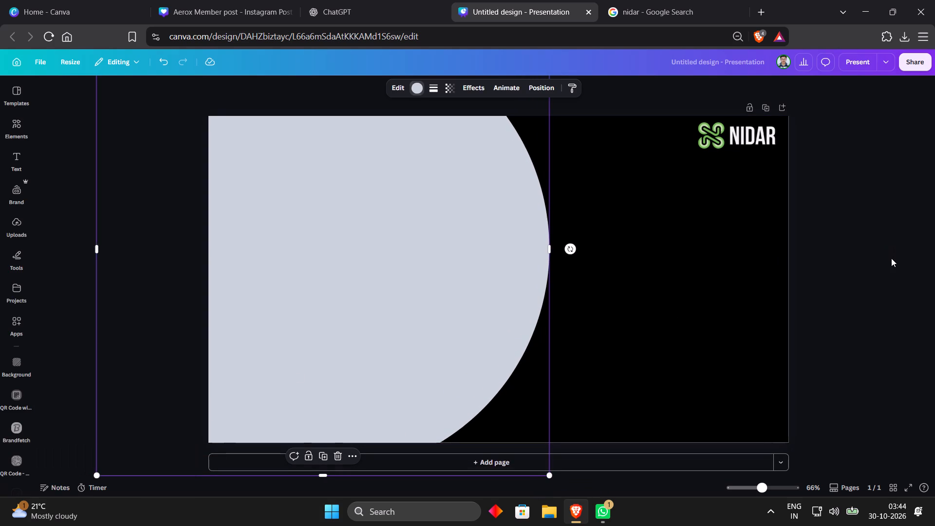
Centre the large circle vertically on the page, keeping its left part beyond the page edge.
left_click_drag(498, 232, 496, 263)
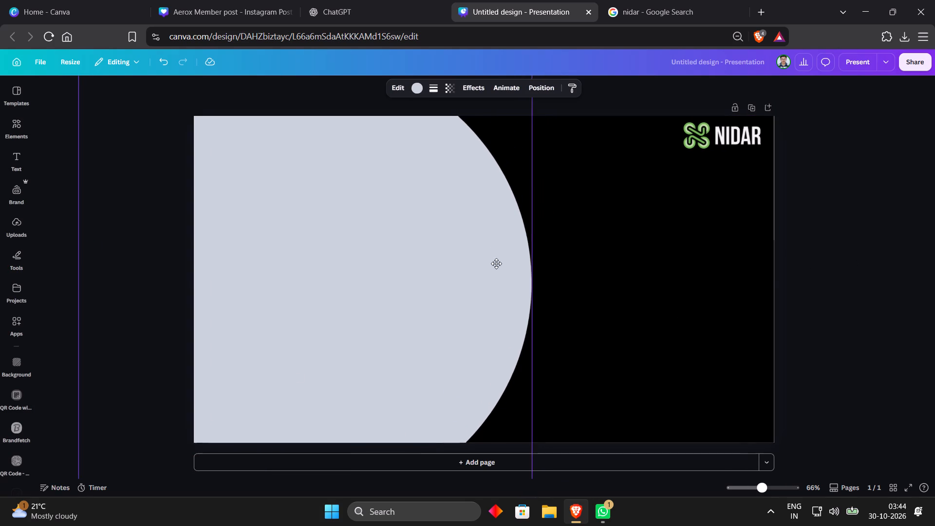
left_click_drag(496, 263, 497, 262)
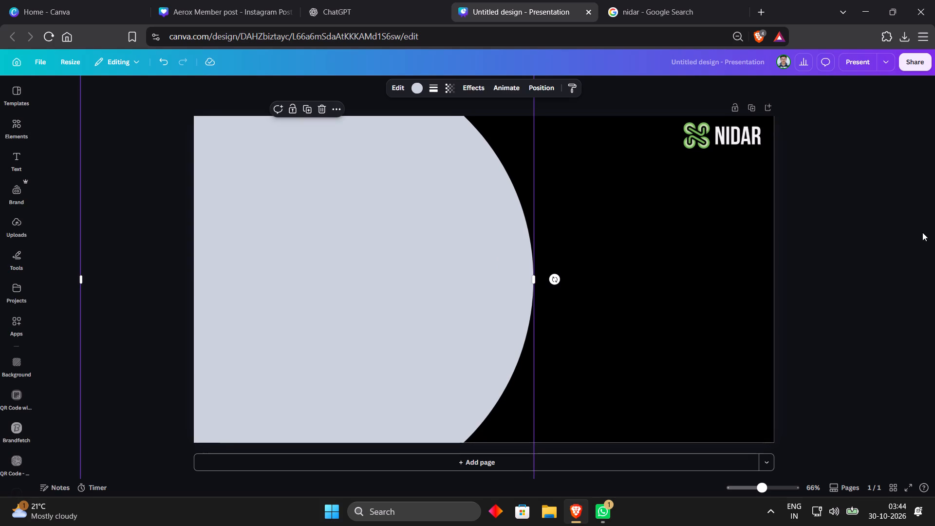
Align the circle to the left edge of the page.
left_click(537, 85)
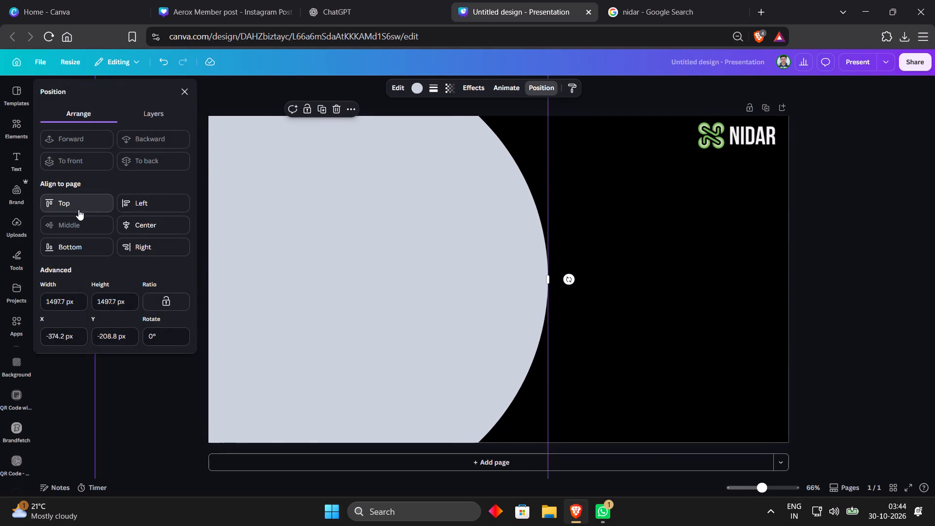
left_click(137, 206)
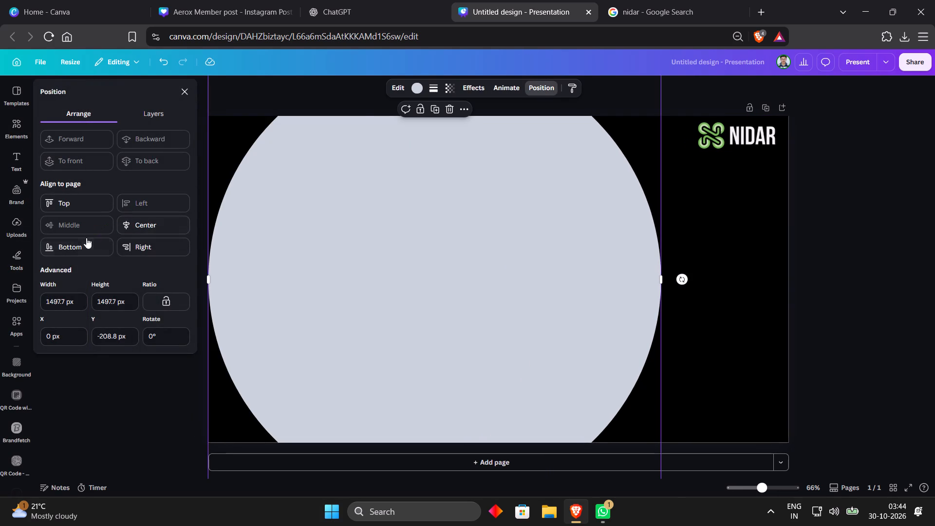
Move the circle to about X -538 px, Y -209 px, vertically centred with its right edge on the page's centre line.
left_click_drag(424, 270, 386, 267)
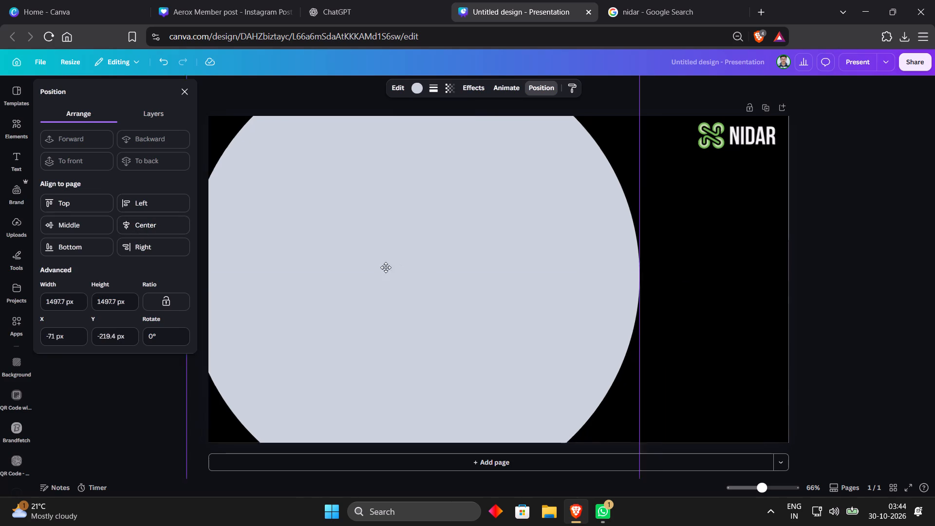
left_click_drag(386, 267, 264, 268)
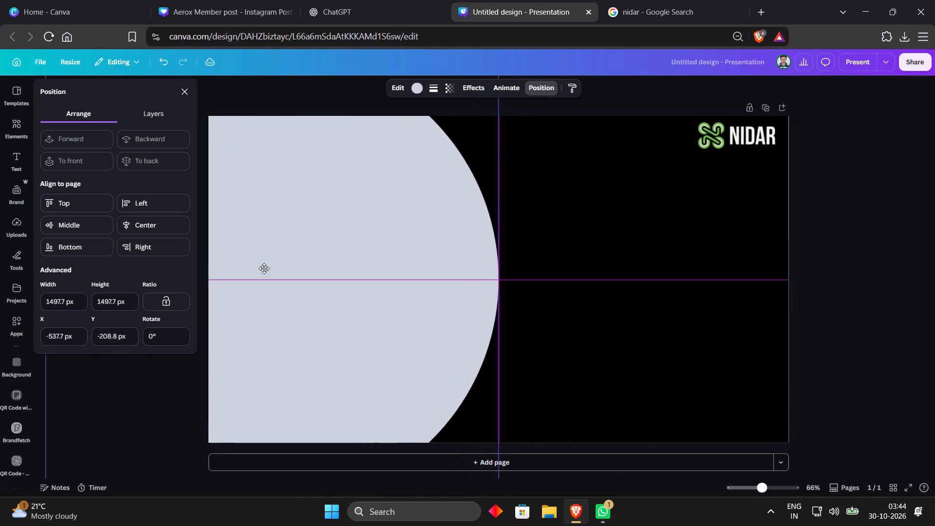
left_click_drag(264, 268, 261, 267)
left_click_drag(261, 267, 260, 271)
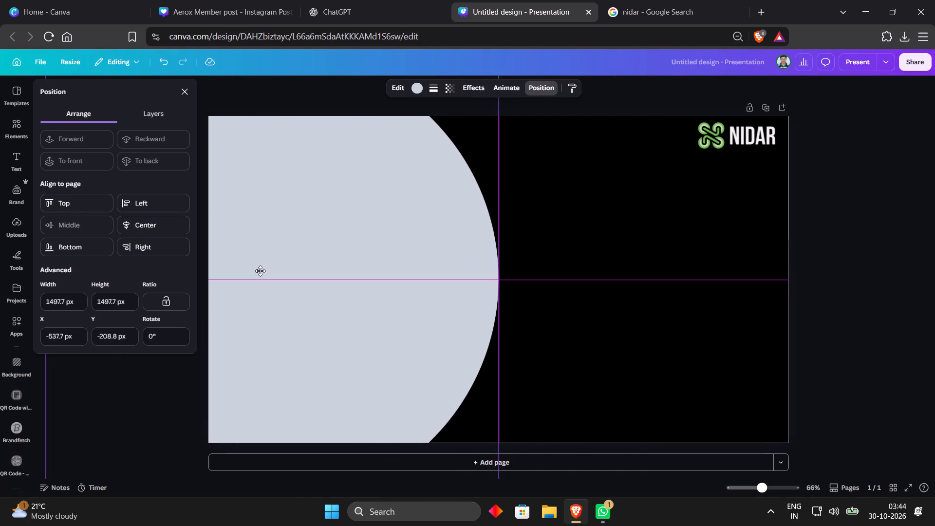
left_click_drag(260, 271, 261, 271)
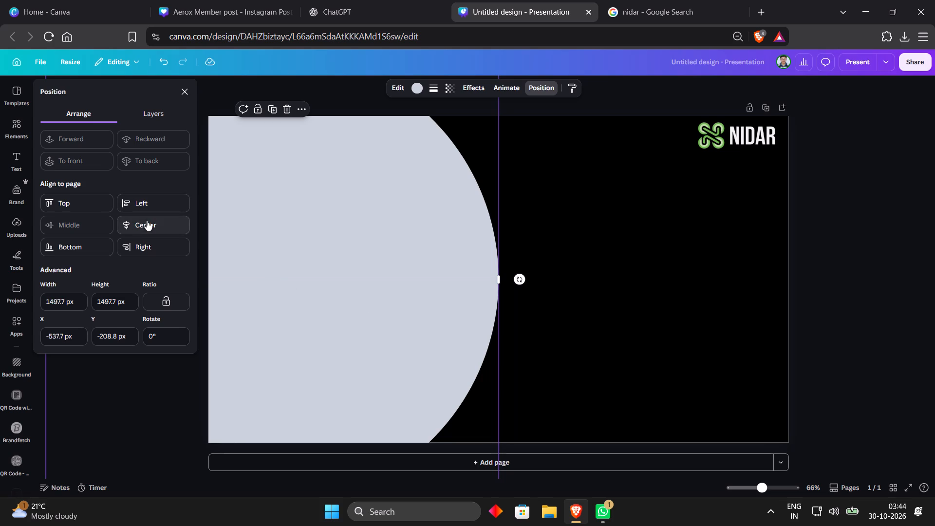
double_click(871, 246)
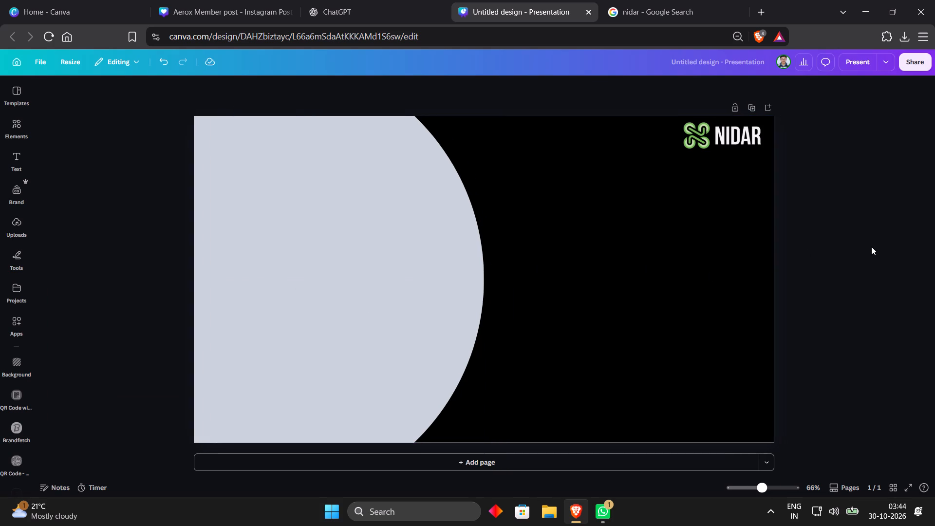
Recolour the circle with the light green sampled from the NIDAR logo.
left_click(308, 272)
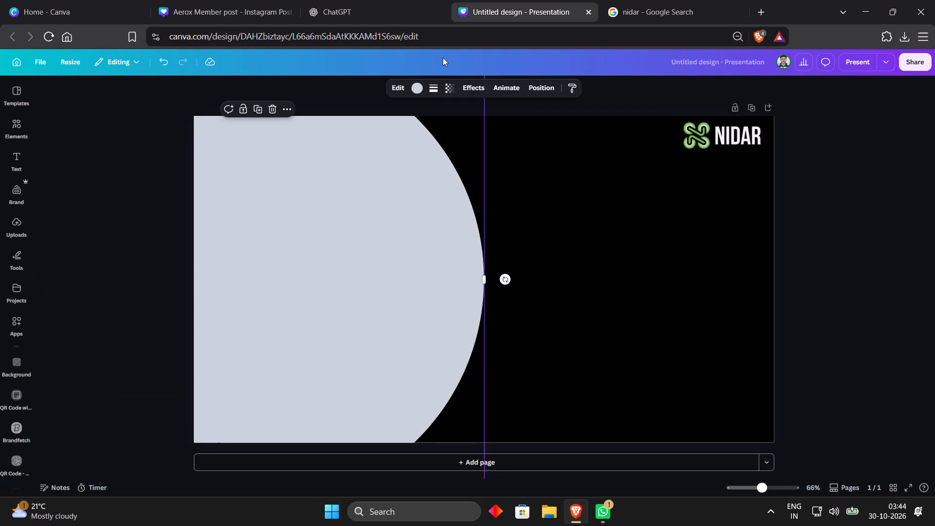
left_click(412, 92)
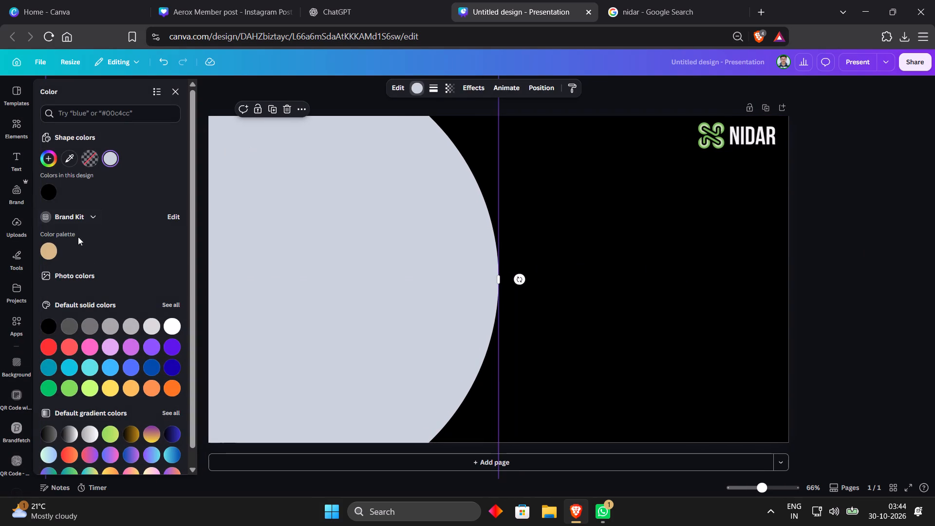
left_click(65, 276)
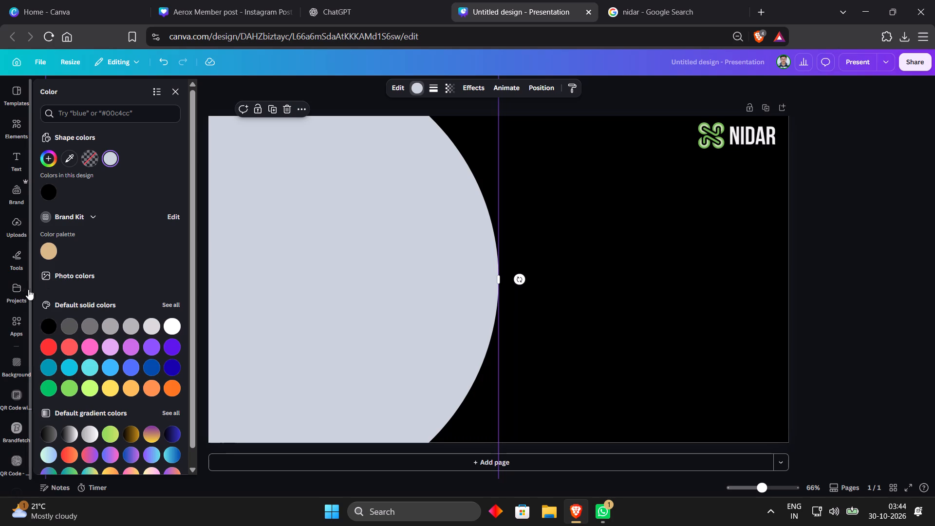
left_click(68, 157)
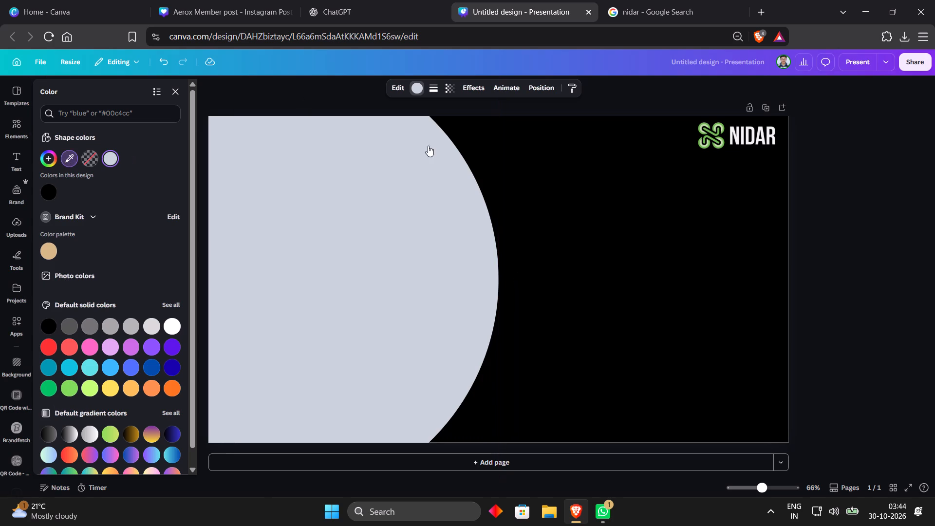
left_click(704, 132)
double_click(905, 214)
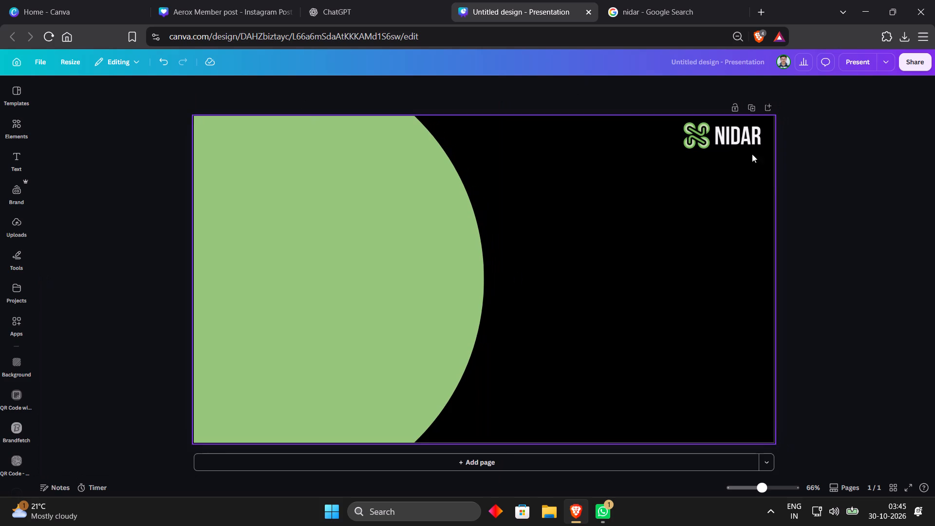
Nudge the NIDAR logo slightly down in the page's top-right corner, using seven small increments.
left_click(723, 141)
key("Down")
key("Down")
key("Down")
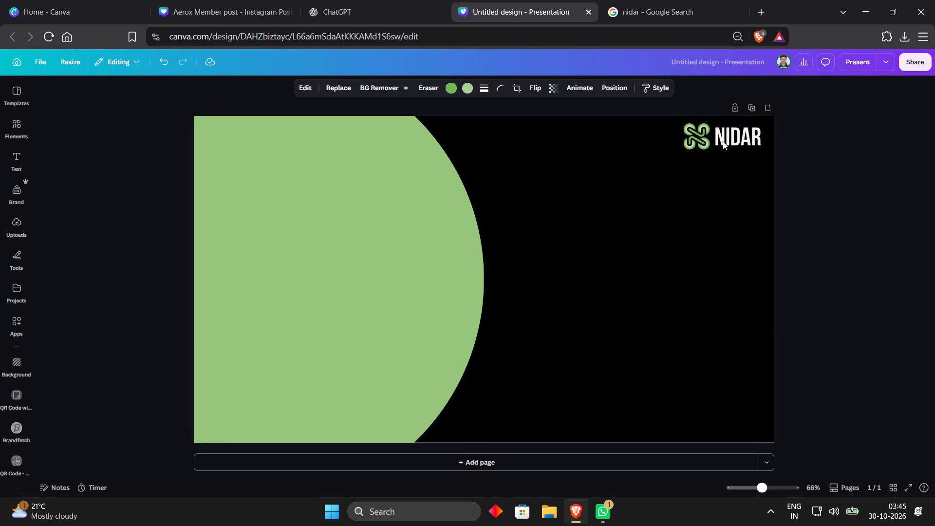
key("Down")
key("Down")
key("Down")
key("Down")
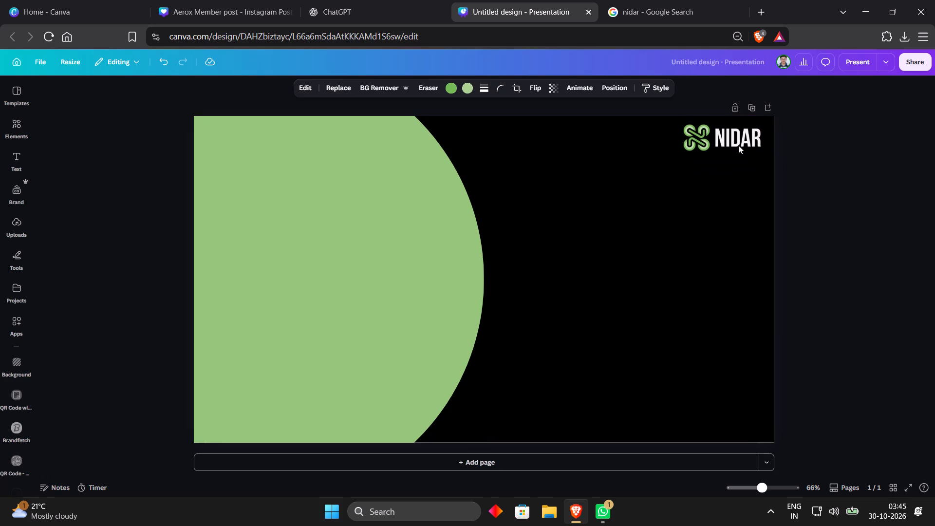
left_click(821, 167)
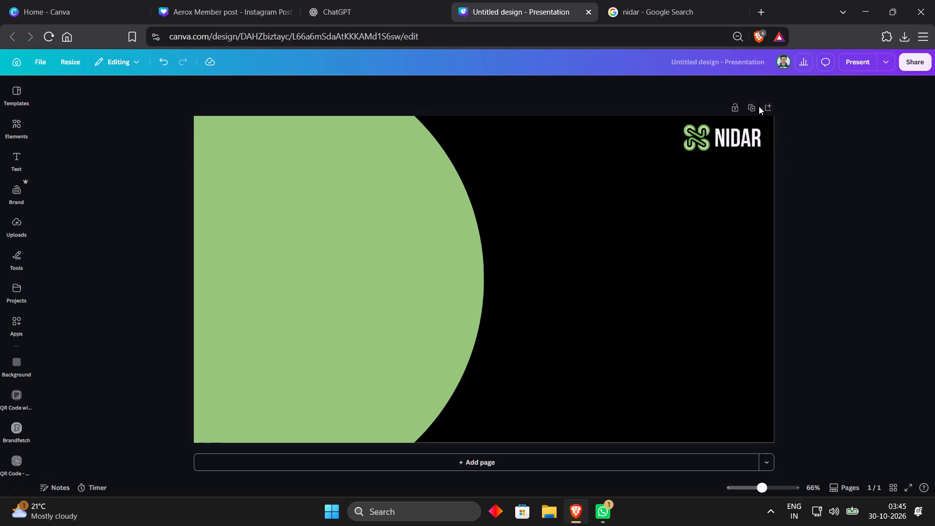
Show the page thumbnails and duplicate the page to make a second page with the same layout.
left_click(750, 109)
left_click(749, 110)
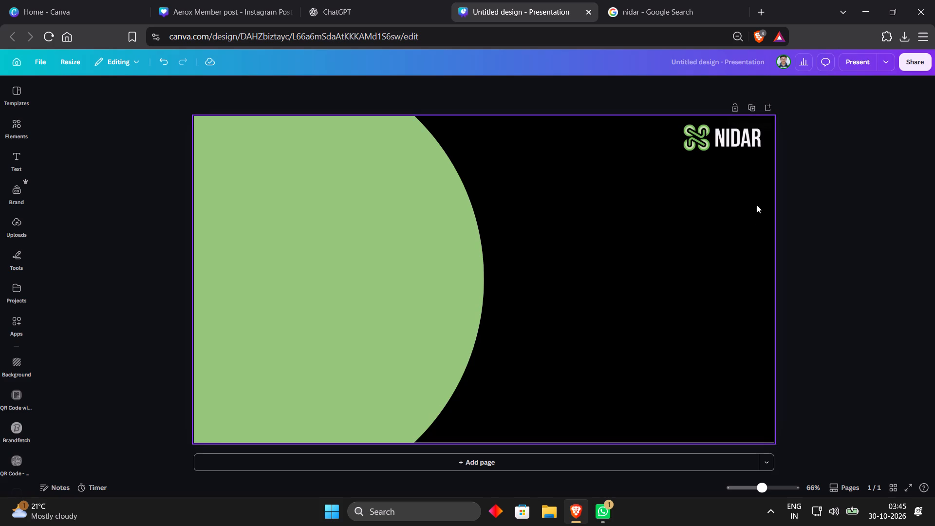
scroll(751, 221, "up", 12)
scroll(854, 266, "down", 5)
scroll(854, 266, "up", 4)
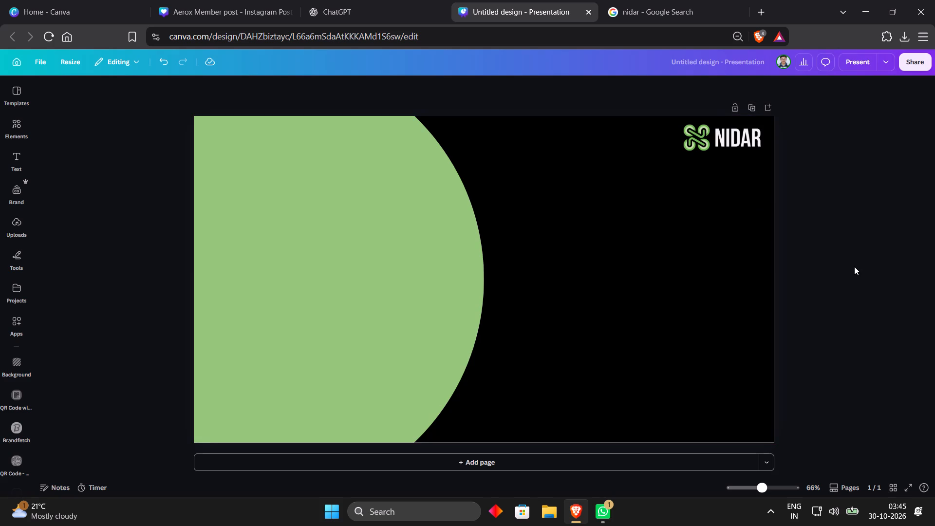
scroll(571, 376, "down", 5)
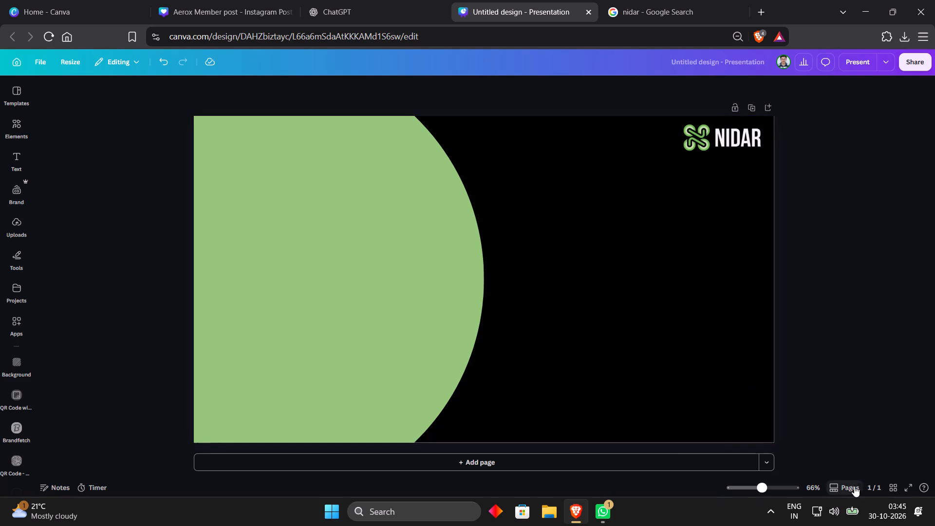
left_click(858, 485)
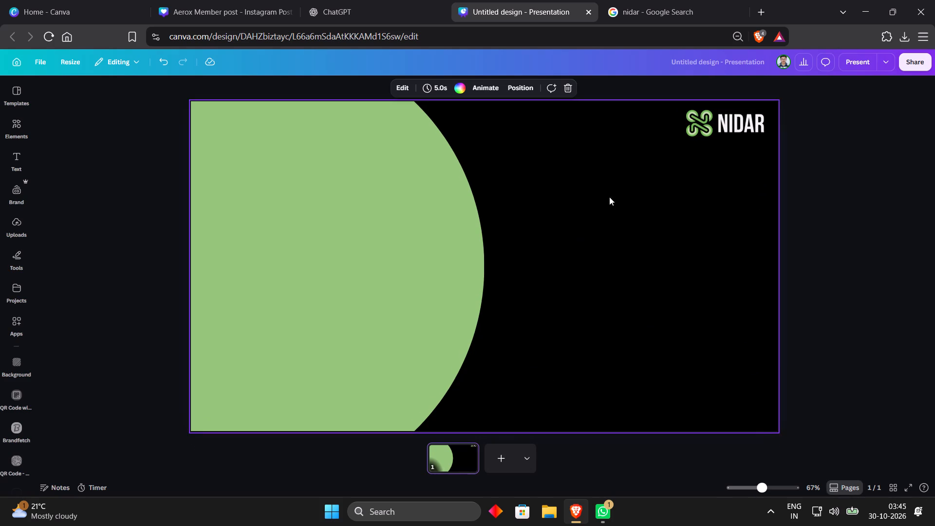
right_click(513, 274)
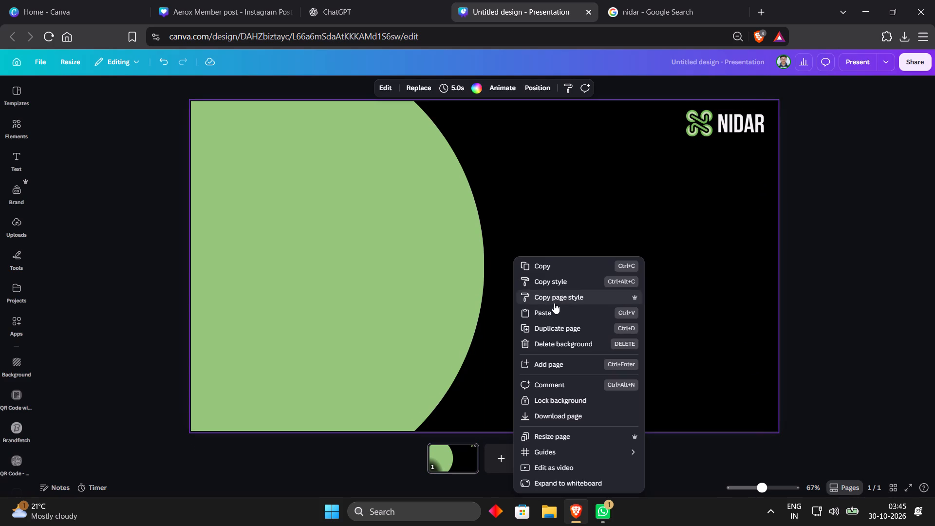
left_click(562, 326)
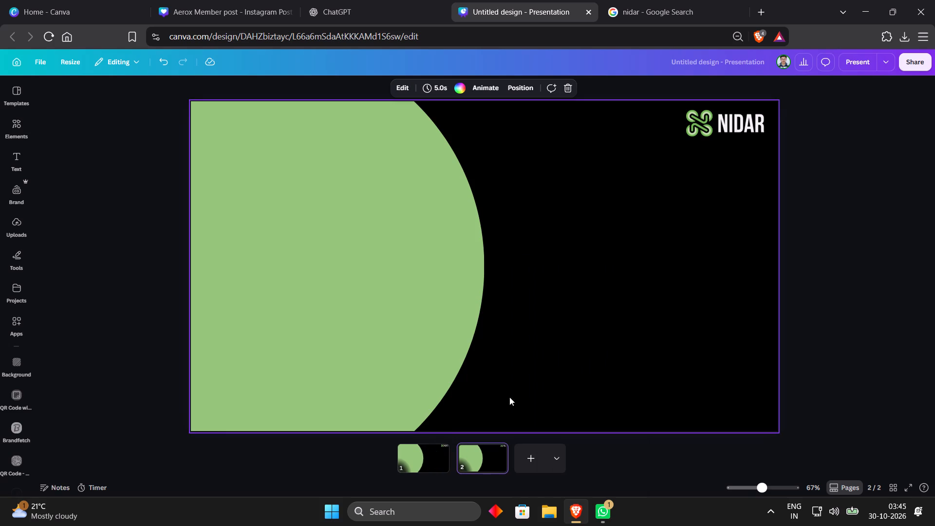
Add a heading reading "TEAM" to the first page of the presentation.
left_click(418, 456)
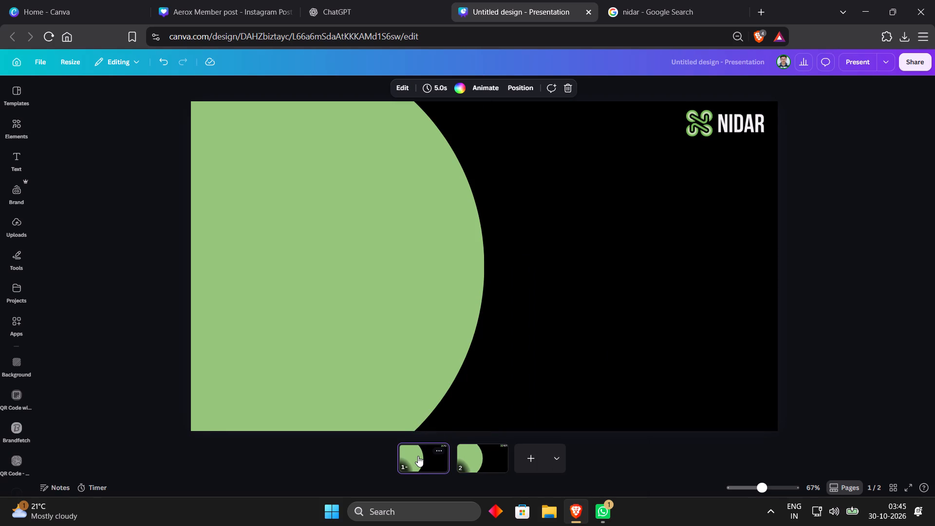
left_click(12, 156)
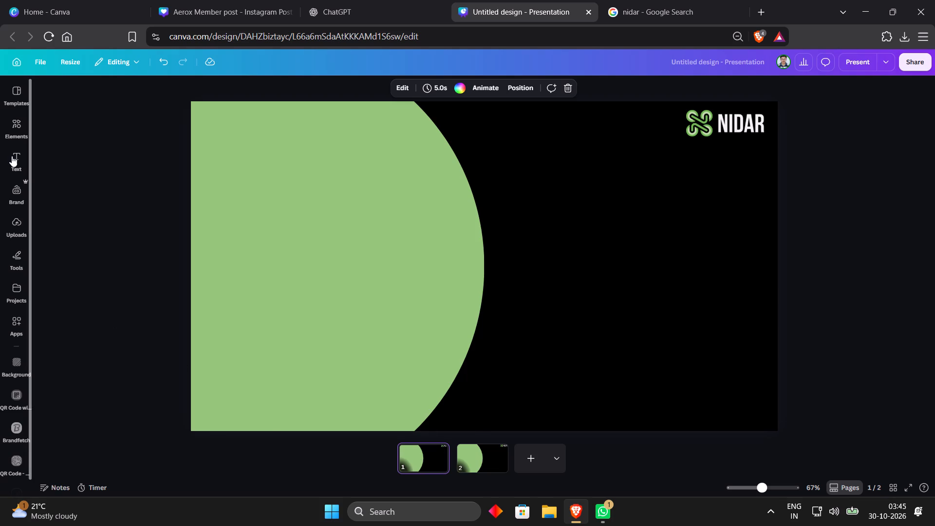
left_click(115, 245)
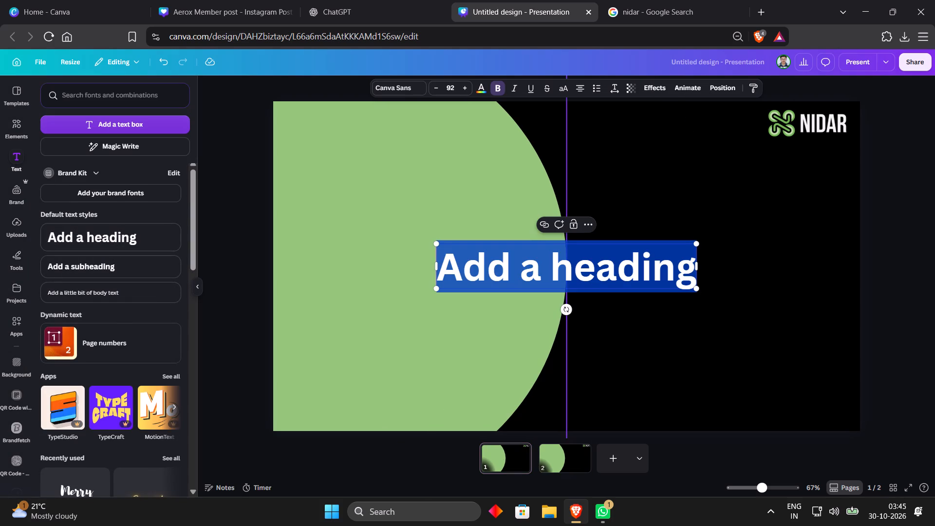
type("TEAM")
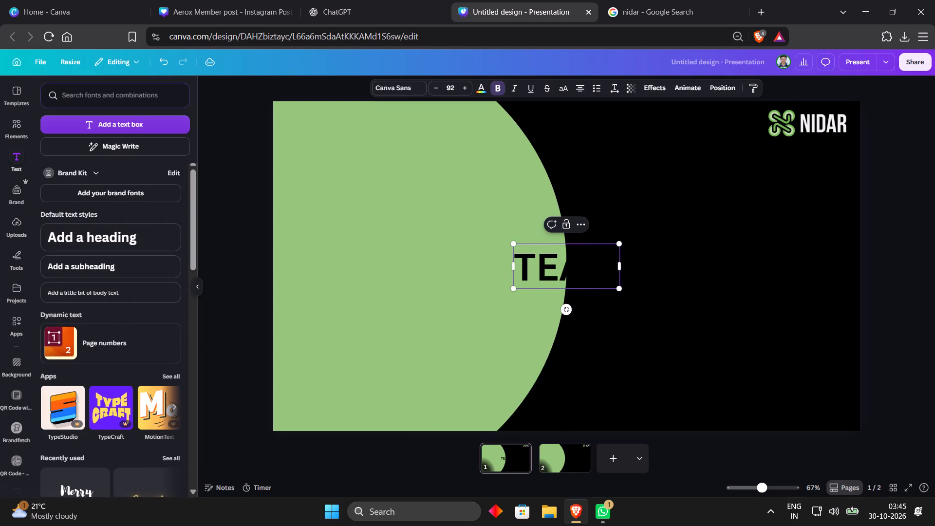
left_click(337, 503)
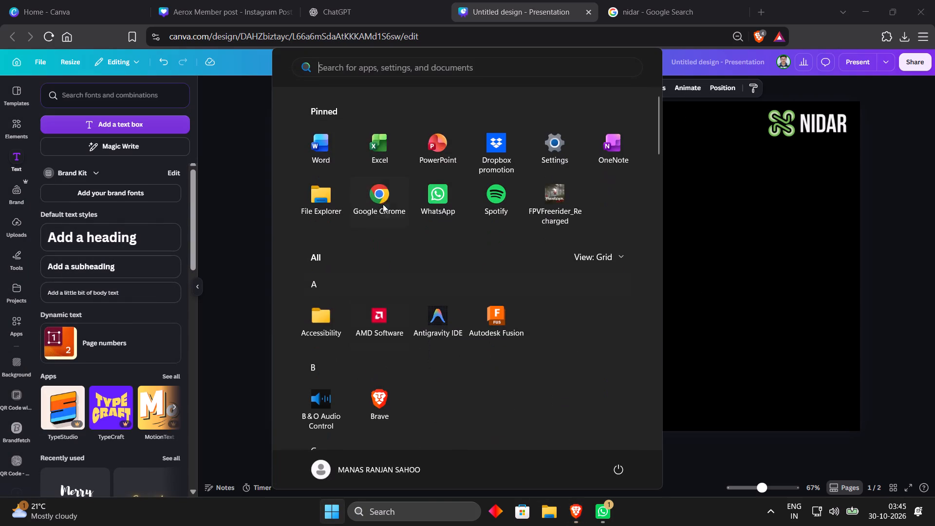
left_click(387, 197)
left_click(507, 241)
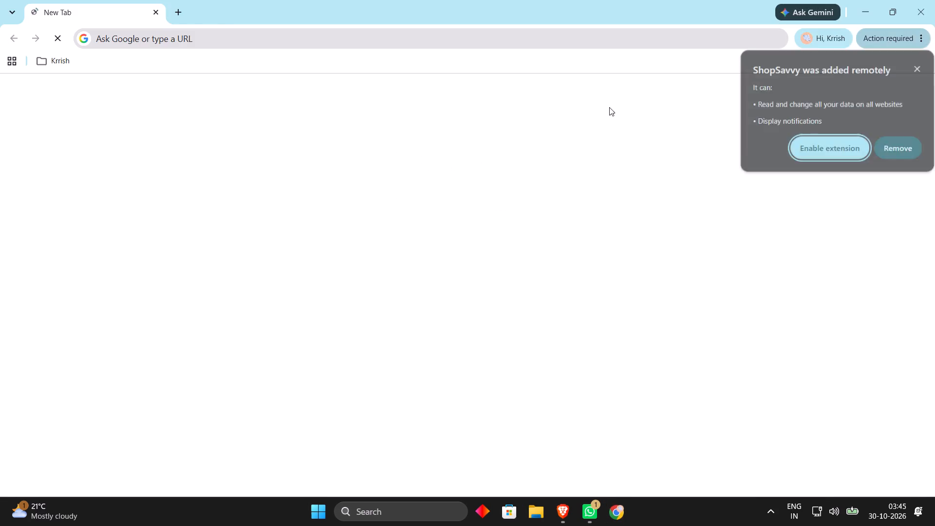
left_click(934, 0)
Look up the team name on the nidar.org.in team dashboard in Google Chrome, and return to the presentation.
left_click(343, 519)
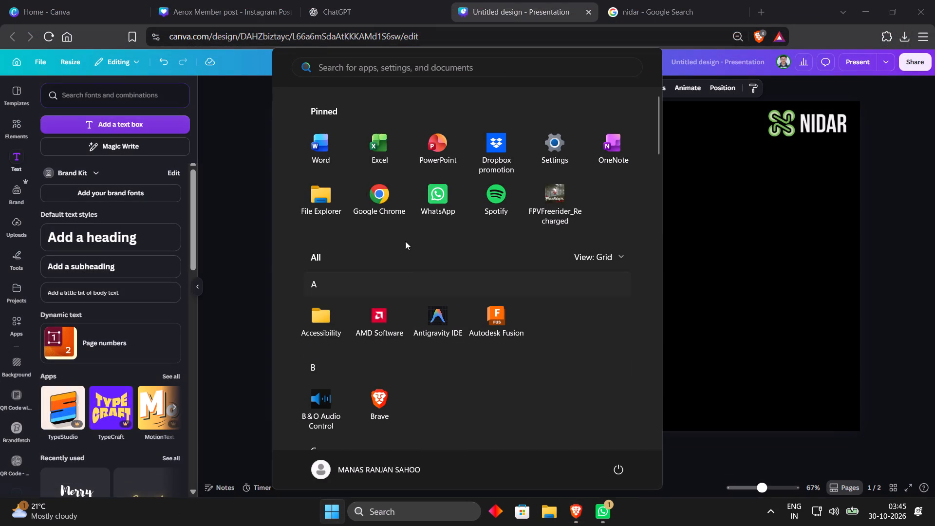
left_click(380, 201)
left_click(603, 230)
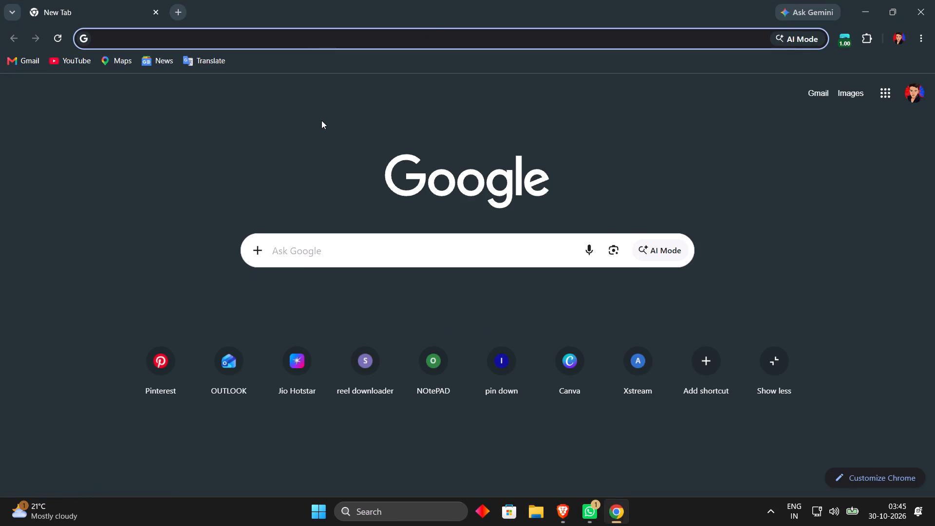
type("ni")
key("Return")
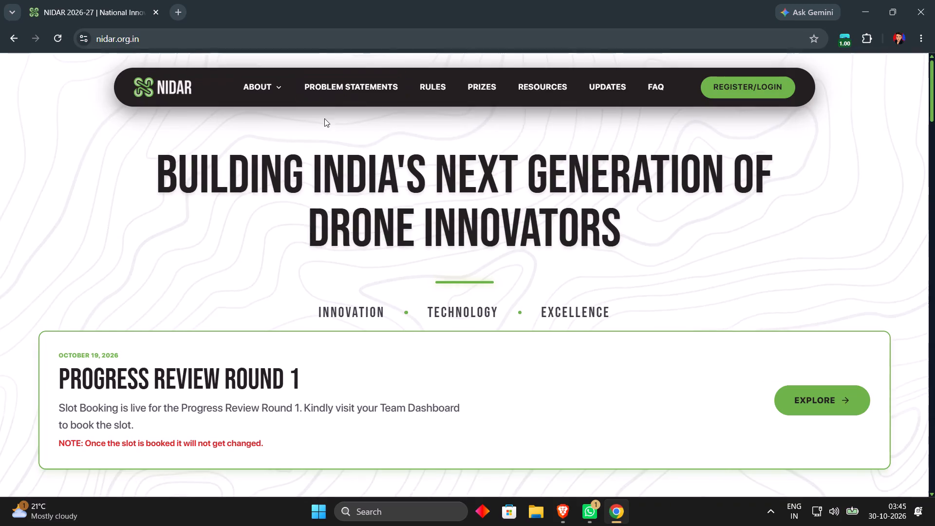
left_click(734, 106)
left_click(734, 101)
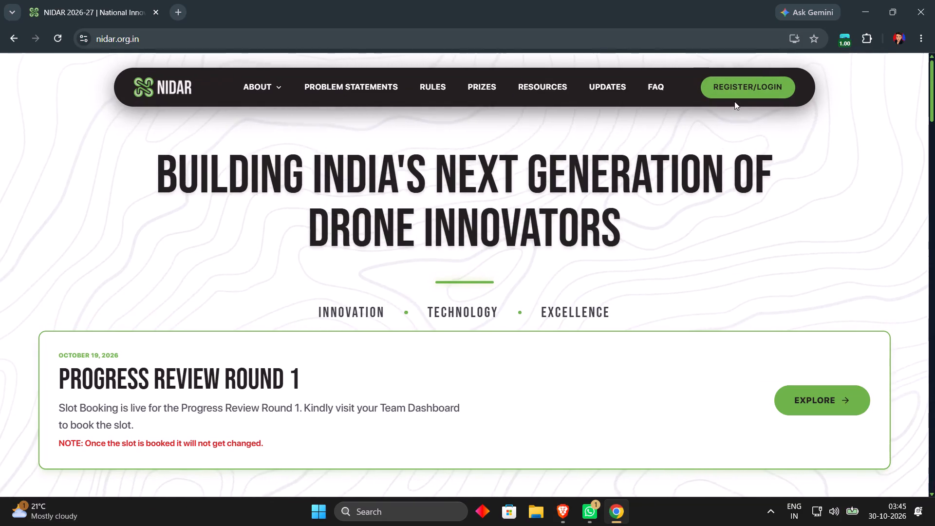
left_click(730, 94)
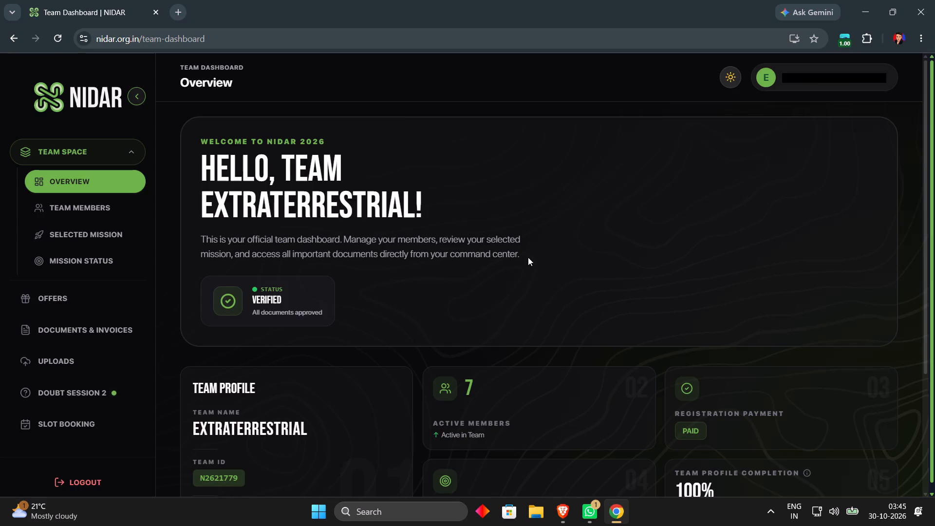
scroll(528, 257, "down", 2)
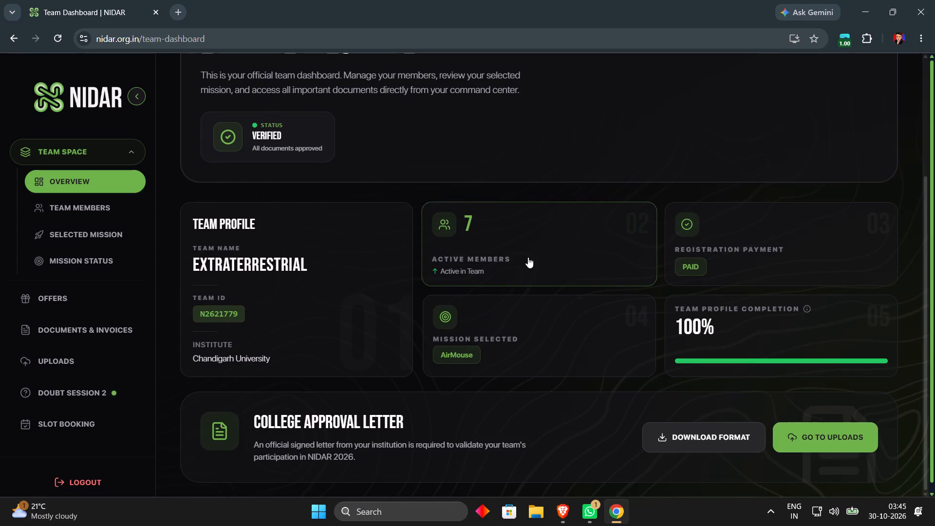
left_click(564, 508)
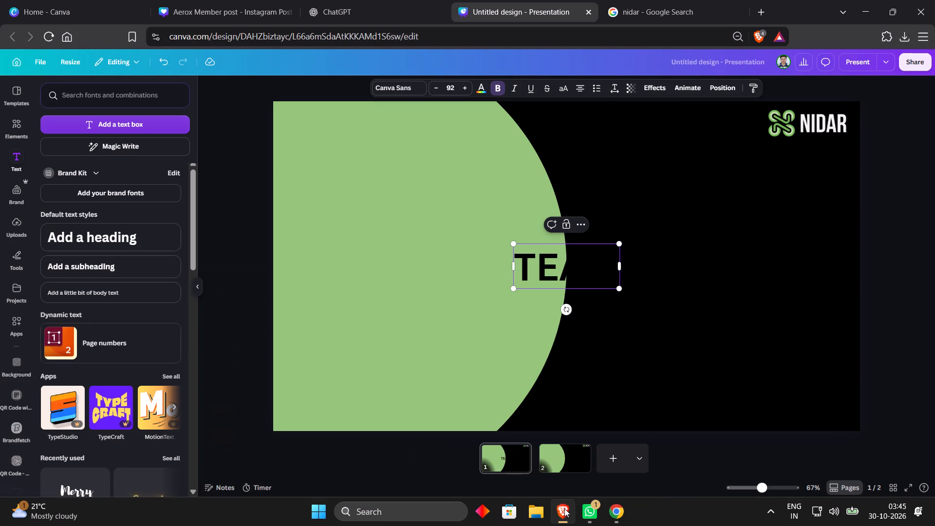
left_click(231, 1)
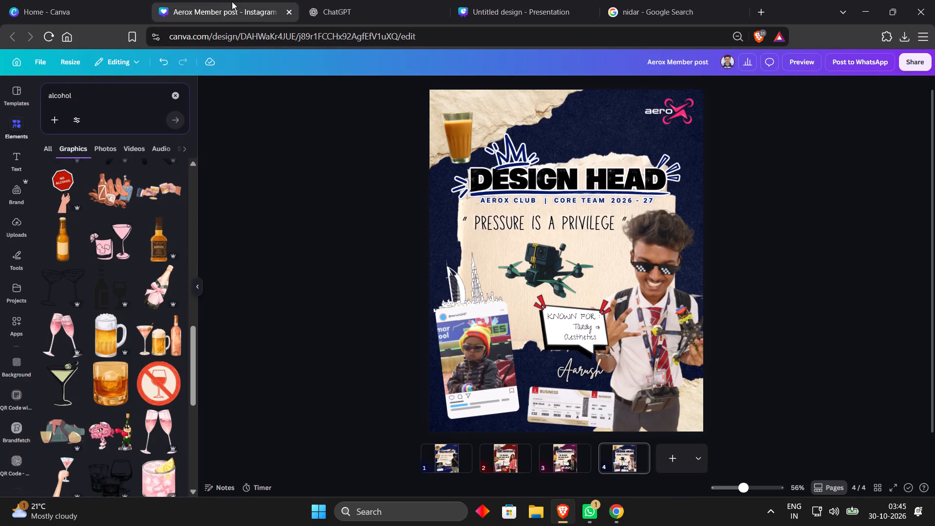
left_click(487, 0)
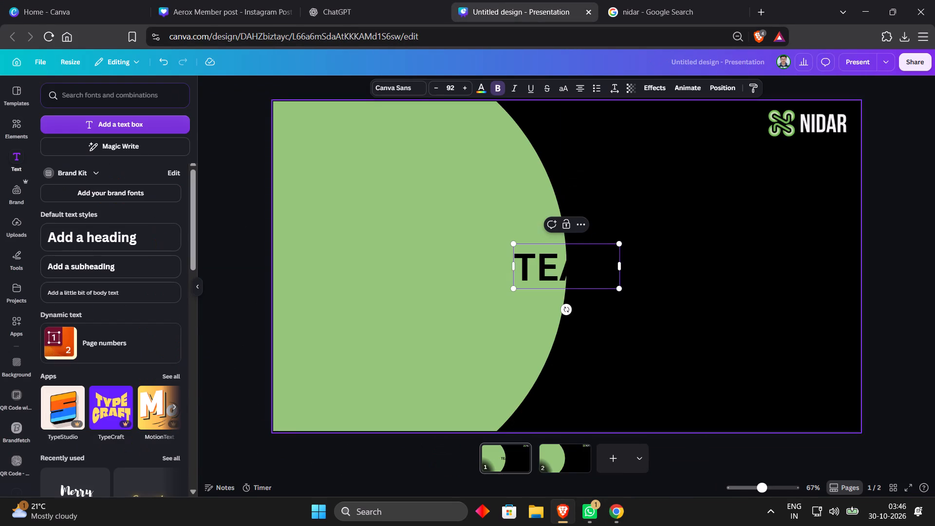
Move the TEAM heading off the green circle onto the black area, slightly above the page's vertical centre.
left_click_drag(577, 268, 632, 246)
left_click(748, 316)
left_click_drag(572, 271, 645, 250)
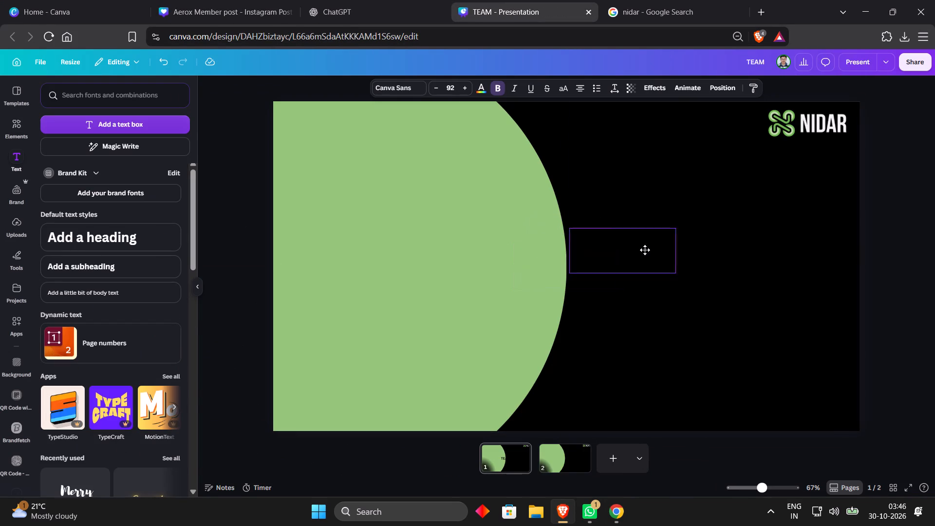
left_click_drag(645, 250, 645, 238)
Recolour the TEAM heading solid white.
left_click(479, 90)
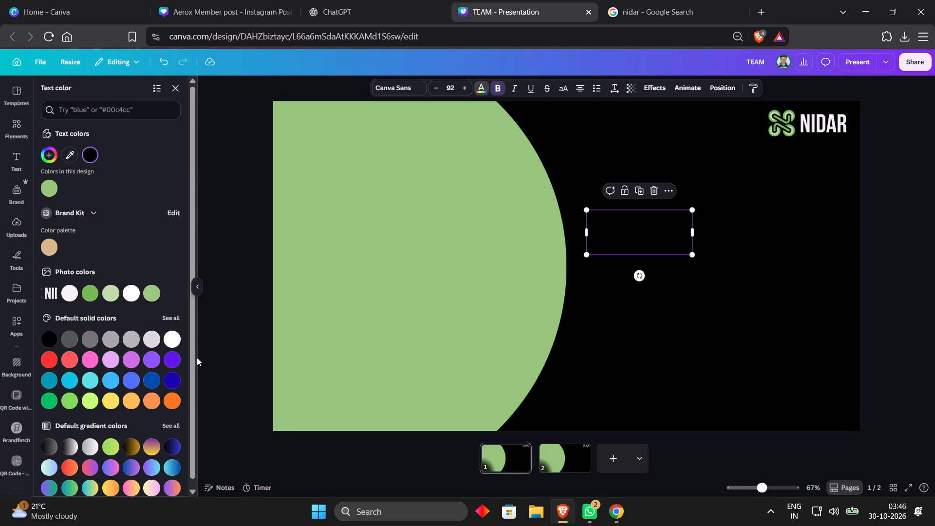
left_click(173, 340)
left_click(885, 219)
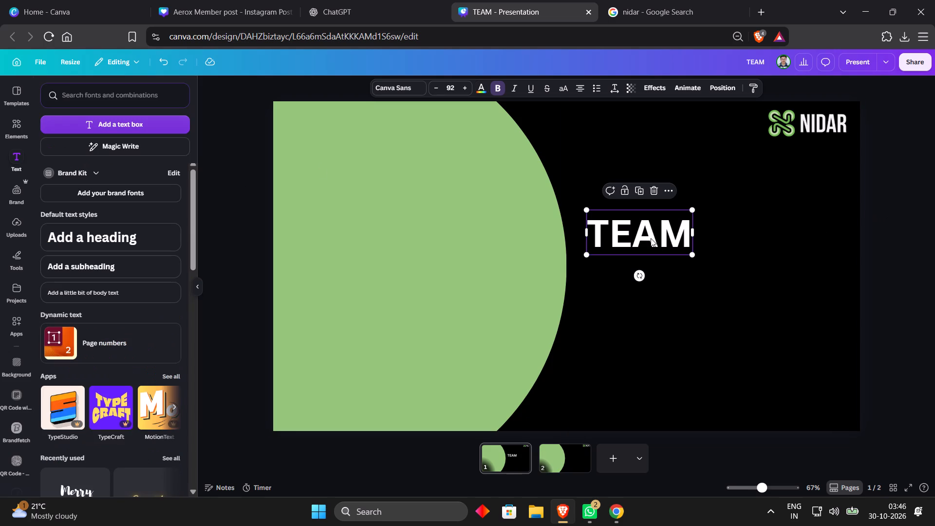
Extend the heading text to read "TEAM EXTRATERRESTRIALS".
left_click(651, 238)
left_click(685, 230)
key("space")
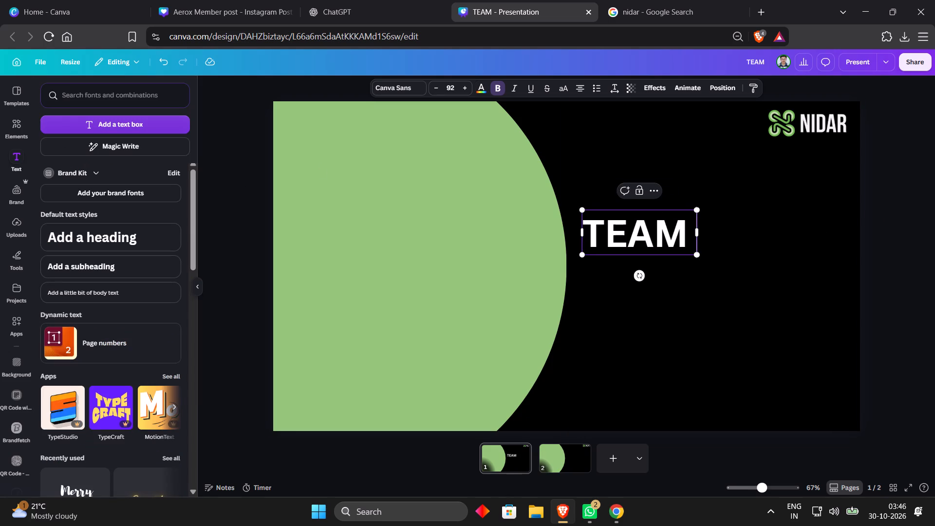
type("EXTRA")
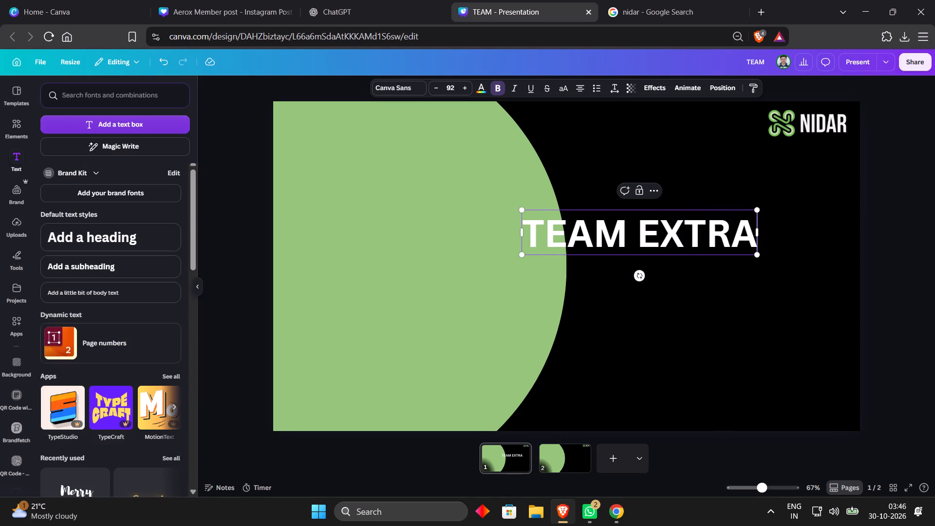
type("TE")
type("RRESTRIALD")
key("BackSpace")
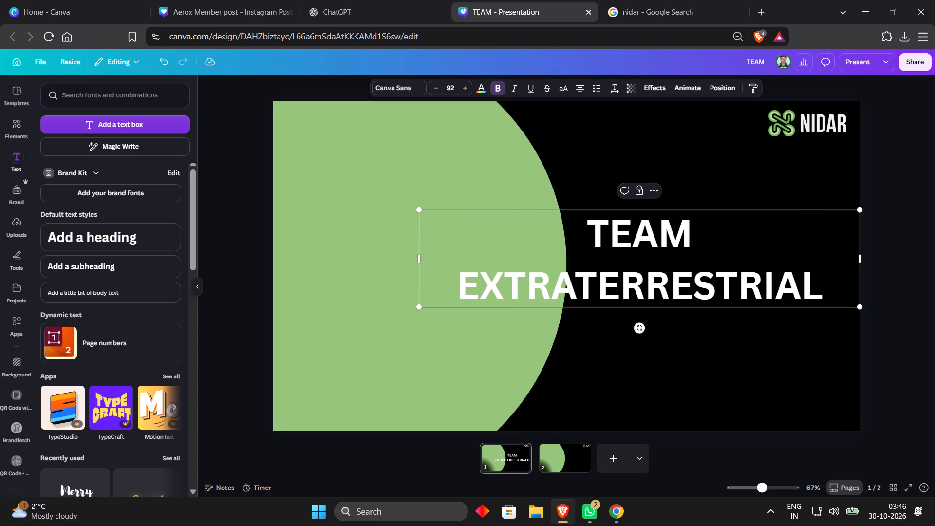
key("shift+s")
left_click(934, 243)
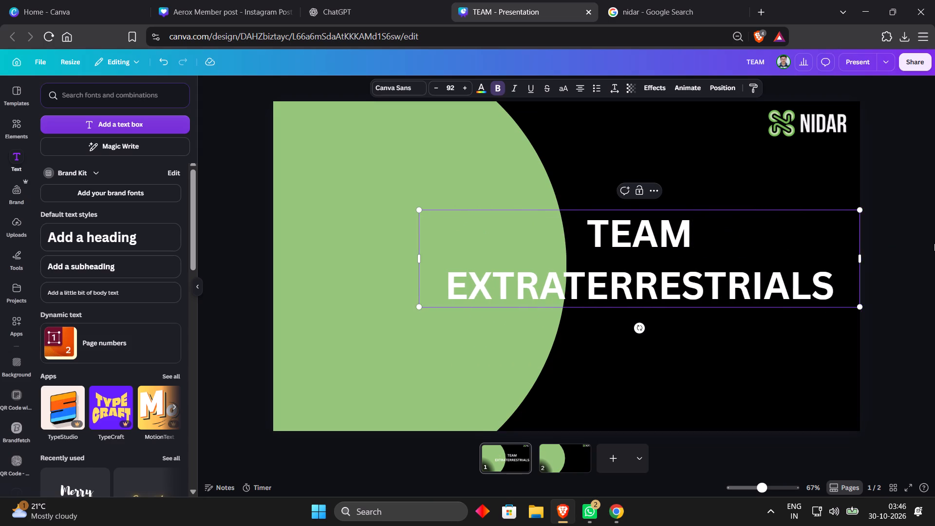
Set the heading's text alignment to right.
left_click(722, 251)
left_click(585, 88)
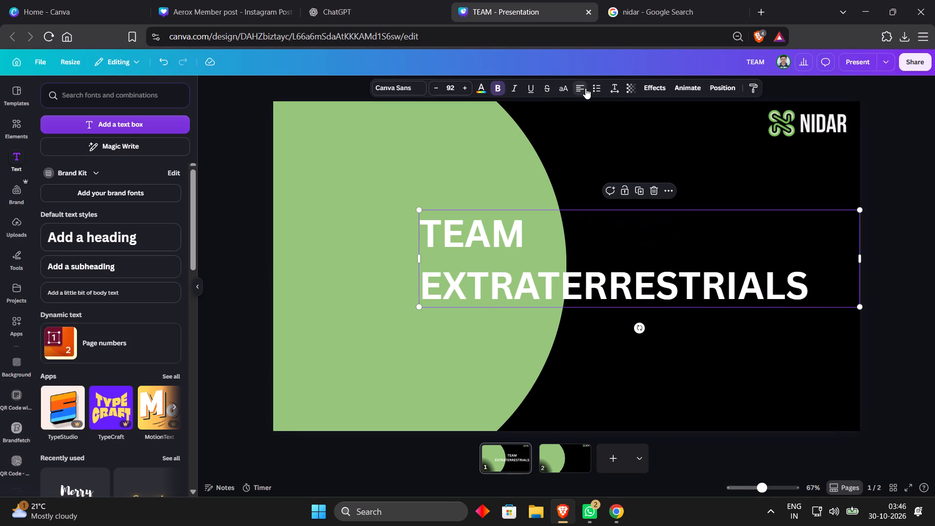
left_click(582, 88)
left_click(582, 89)
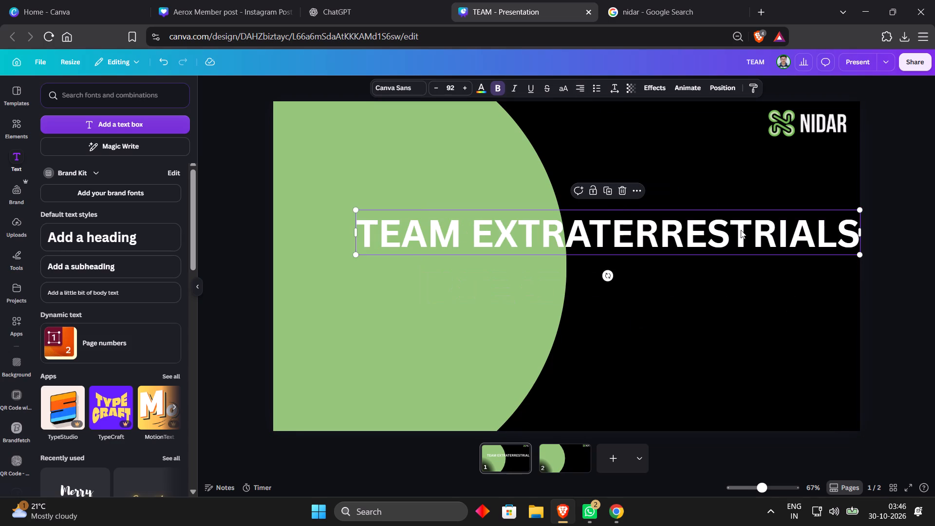
left_click(587, 91)
Break the heading before "EXTRATERRESTRIALS" so that the word sits on its own second line.
left_click(483, 233)
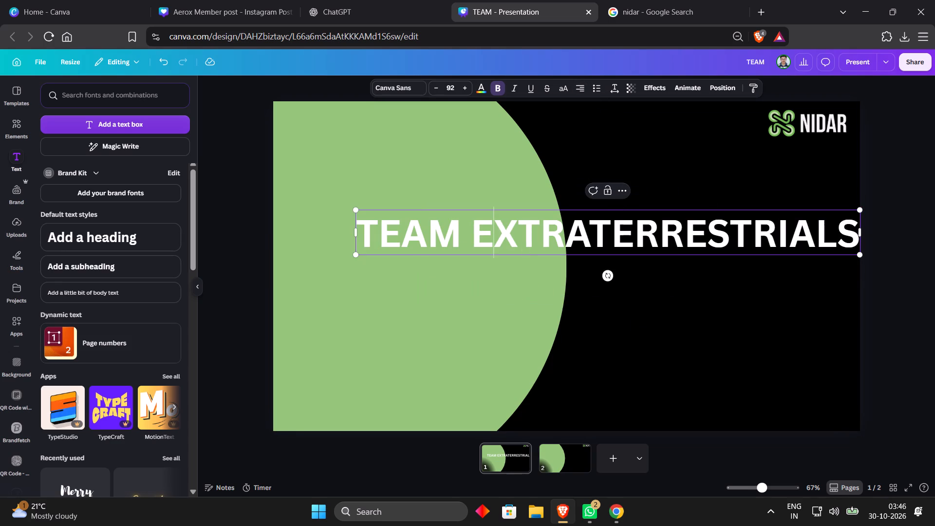
left_click(472, 233)
key("Return")
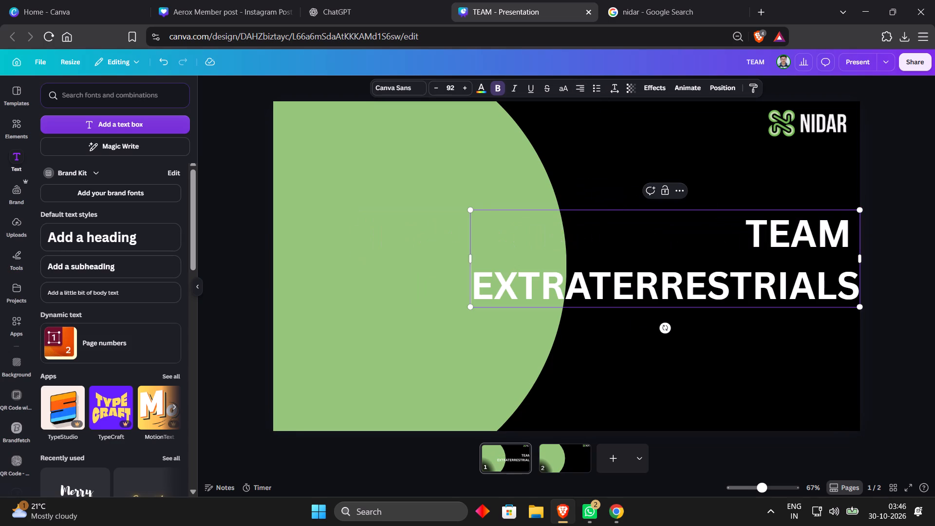
left_click(904, 245)
Set the font size of the whole two-line heading to 50.
left_click(765, 259)
left_click(450, 86)
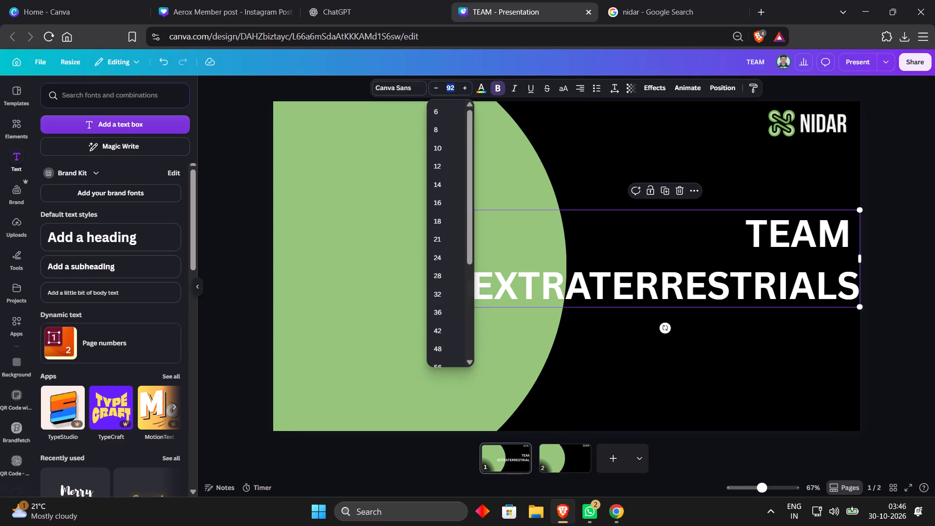
key("2")
key("BackSpace")
type("50")
key("Return")
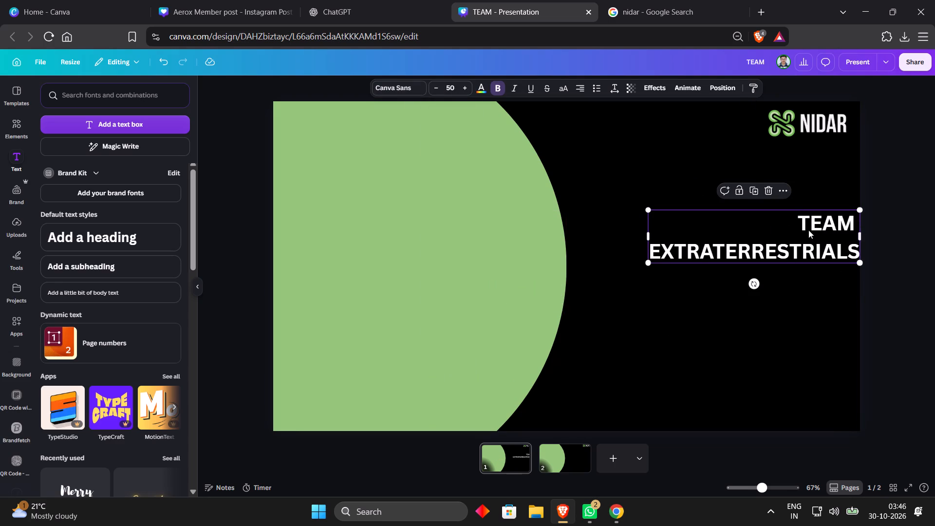
Enlarge only the "EXTRATERRESTRIALS" line of the heading to font size 65.
triple_click(784, 224)
left_click(929, 252)
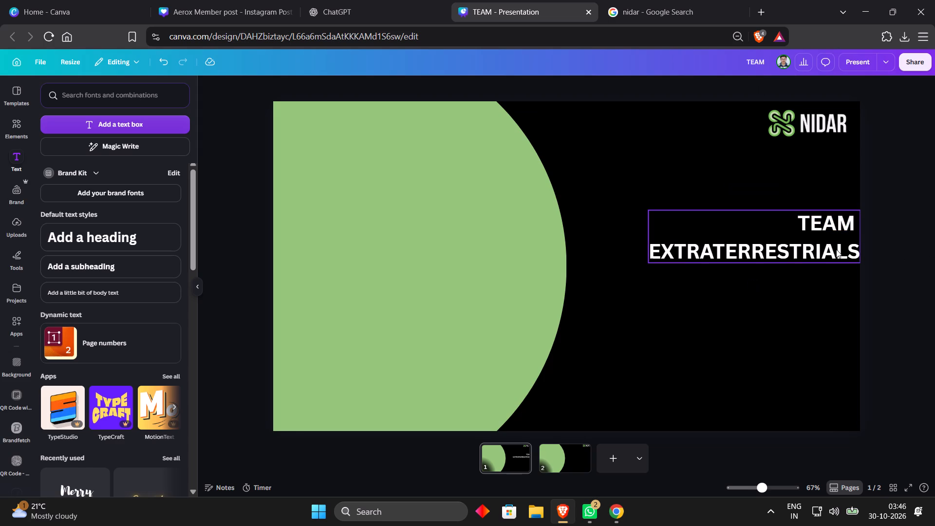
triple_click(652, 244)
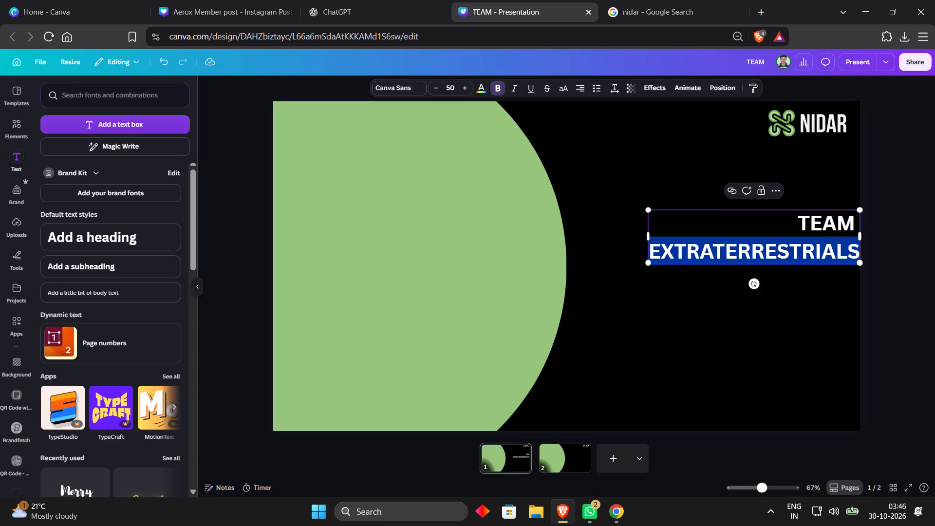
left_click(653, 244)
triple_click(466, 90)
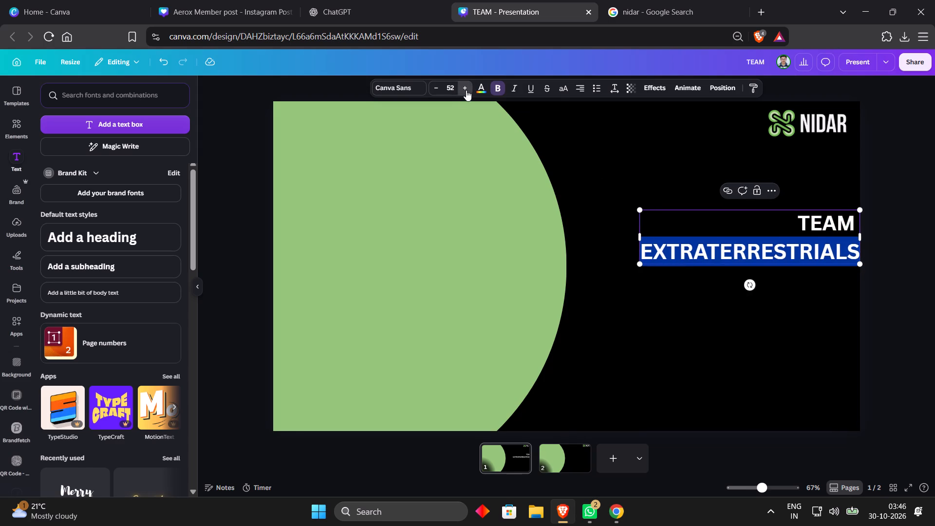
triple_click(466, 90)
double_click(466, 90)
left_click(466, 90)
left_click(466, 90)
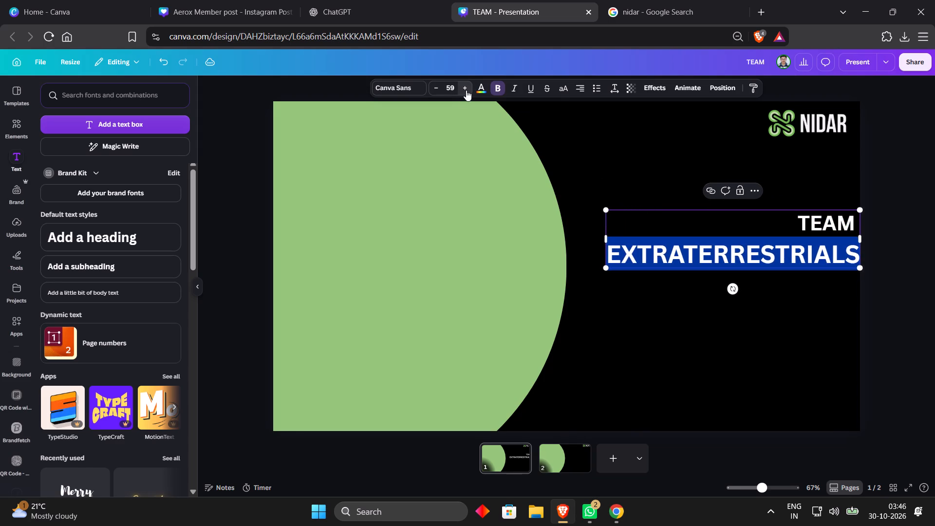
left_click(466, 90)
left_click(466, 90)
triple_click(466, 90)
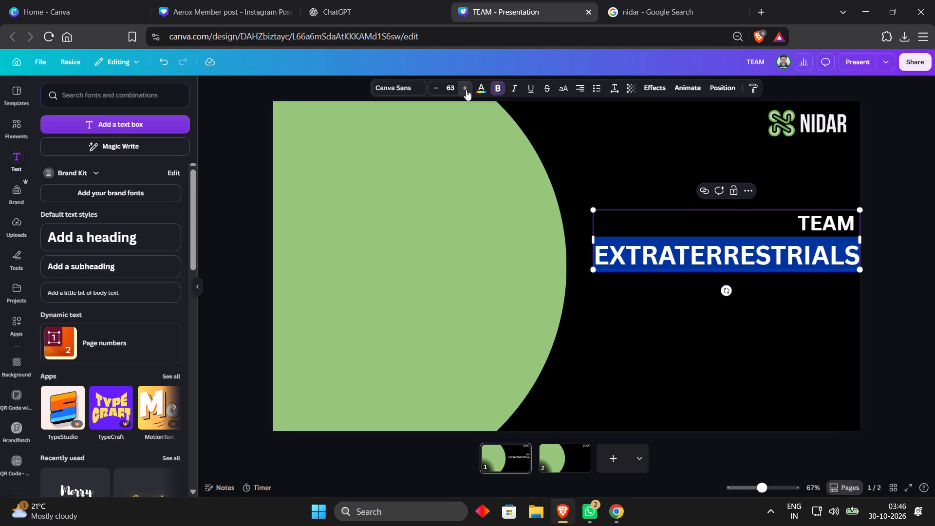
left_click(466, 90)
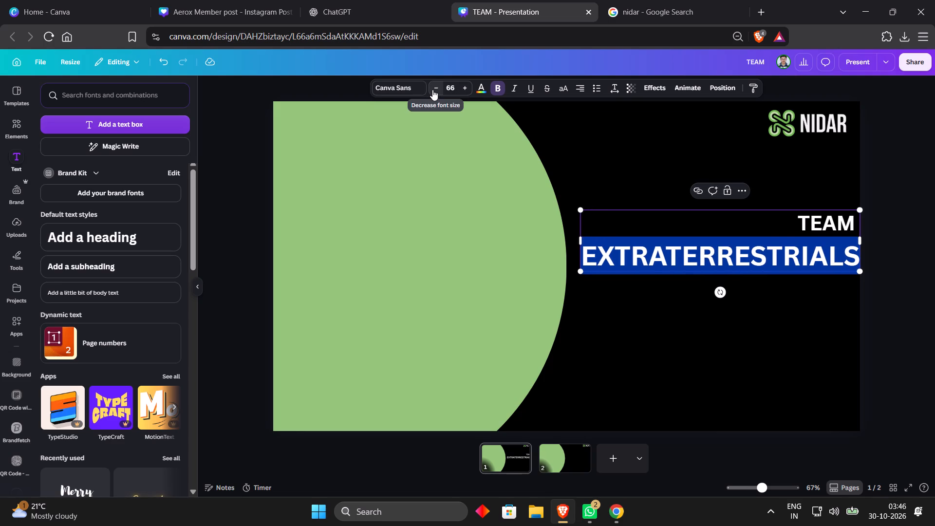
left_click(437, 89)
left_click(862, 240)
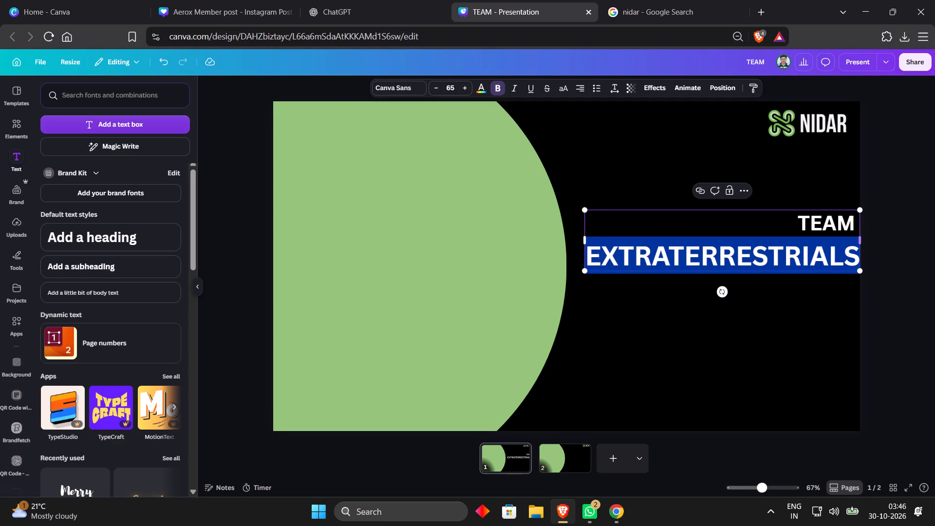
Set the font size of only the "TEAM" line of the heading to 55.
left_click_drag(797, 222, 849, 226)
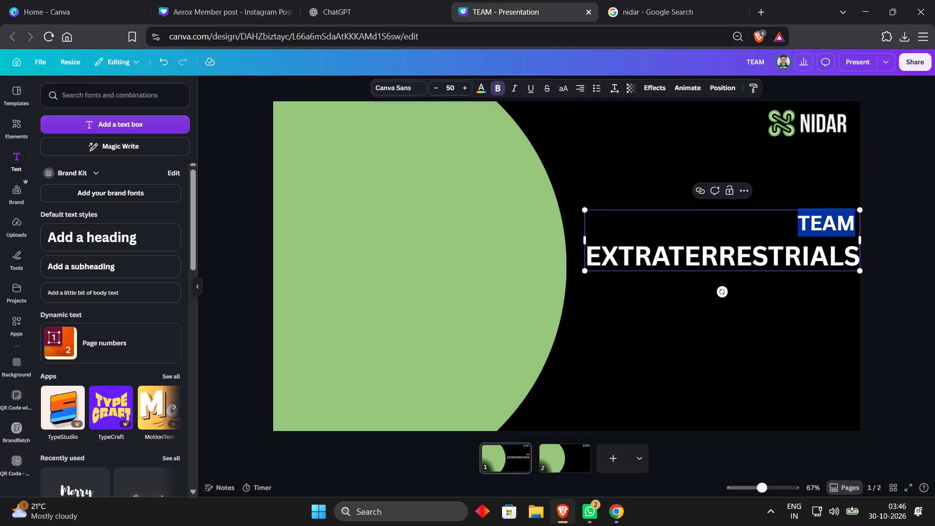
left_click(453, 87)
type("55")
key("Return")
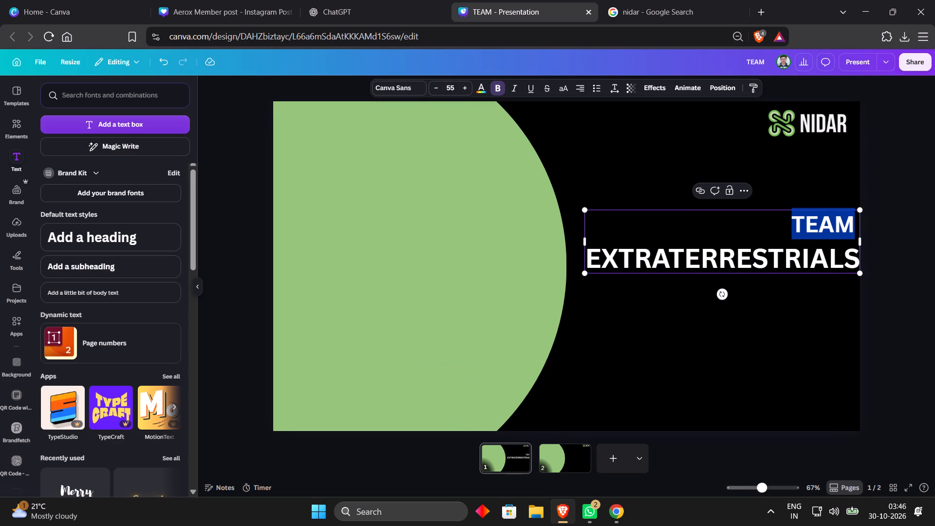
left_click(934, 264)
Move the two-line heading up beneath the NIDAR logo, lining up its right edge with the logo's right edge.
left_click_drag(766, 243, 759, 255)
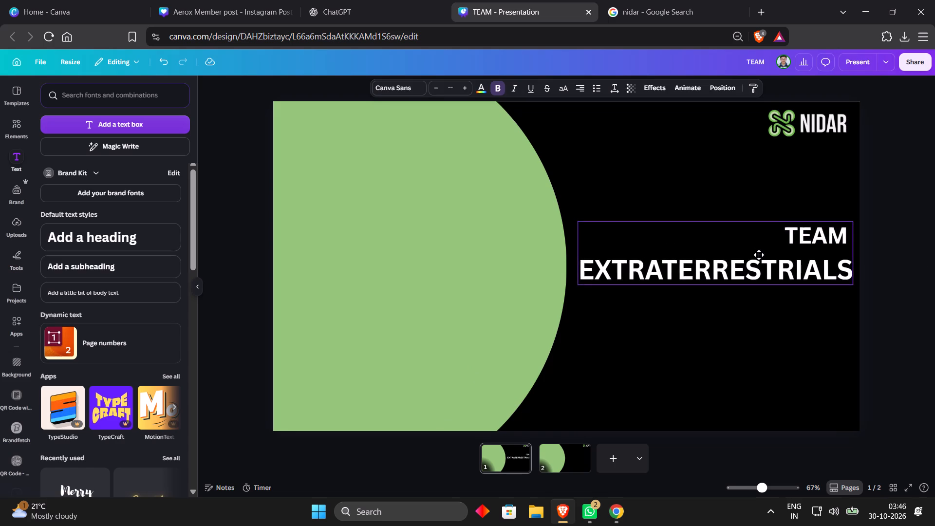
left_click_drag(759, 255, 751, 200)
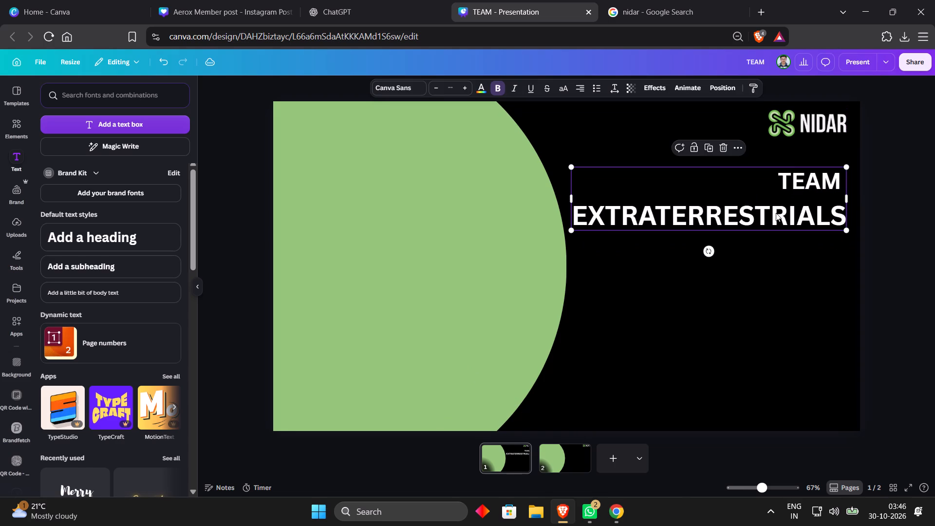
left_click(893, 245)
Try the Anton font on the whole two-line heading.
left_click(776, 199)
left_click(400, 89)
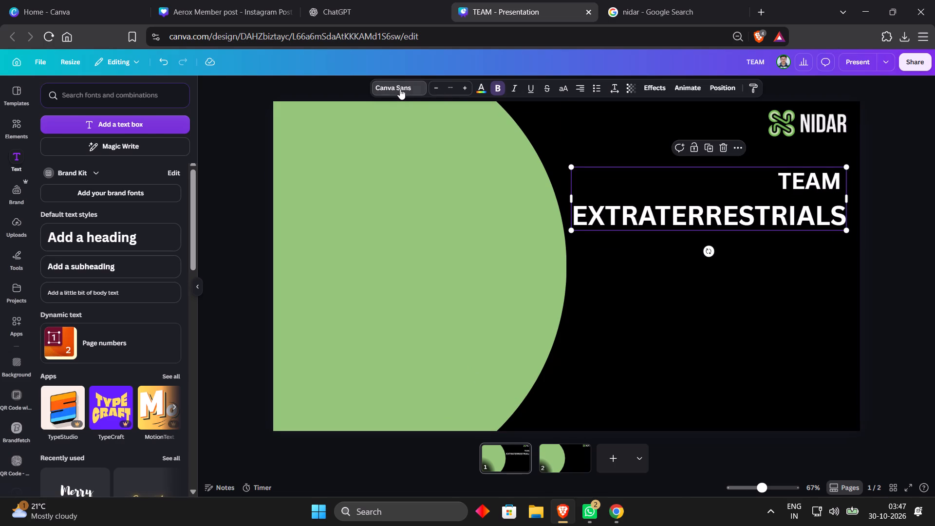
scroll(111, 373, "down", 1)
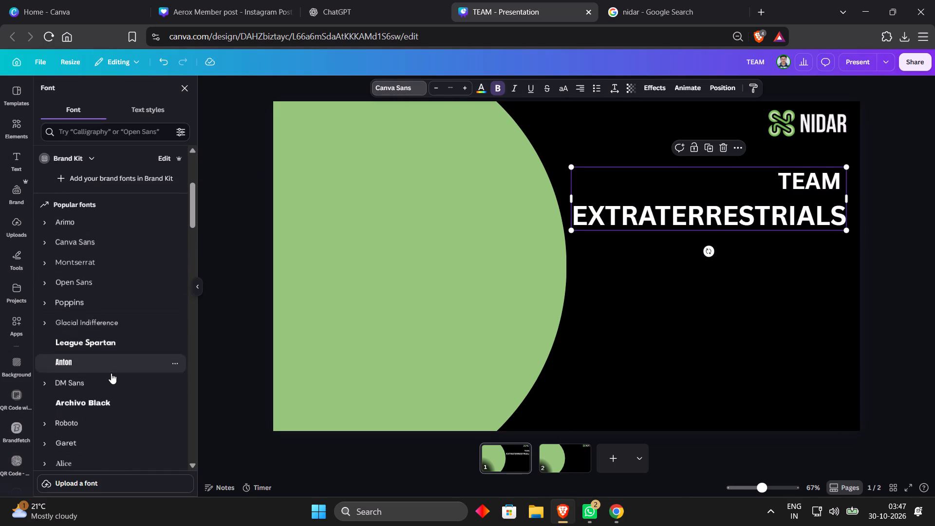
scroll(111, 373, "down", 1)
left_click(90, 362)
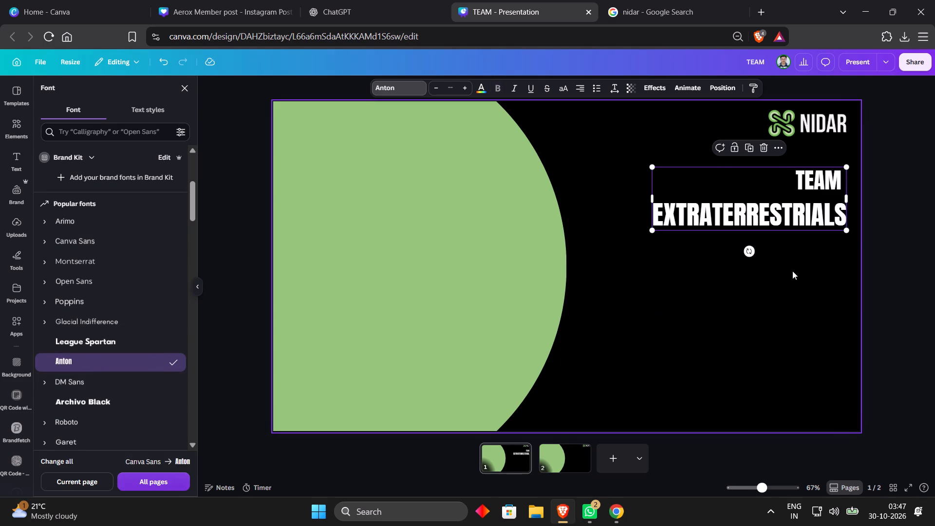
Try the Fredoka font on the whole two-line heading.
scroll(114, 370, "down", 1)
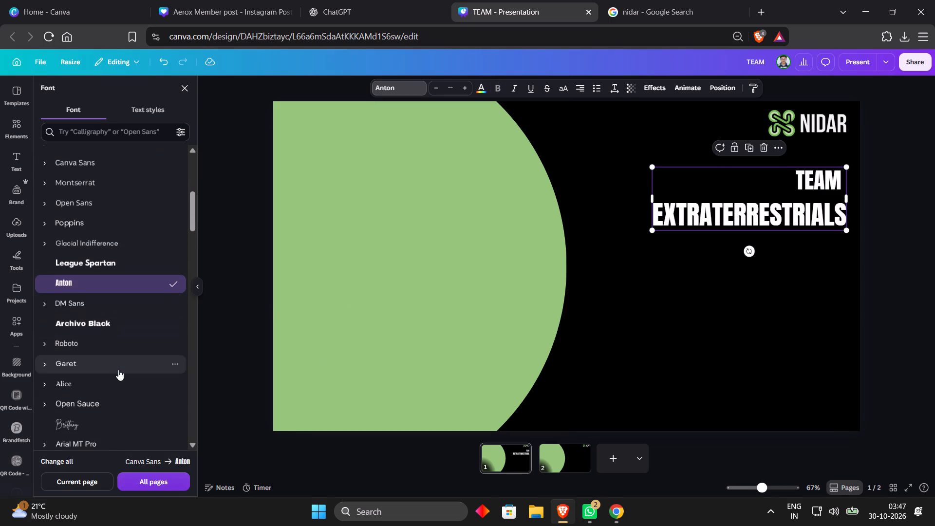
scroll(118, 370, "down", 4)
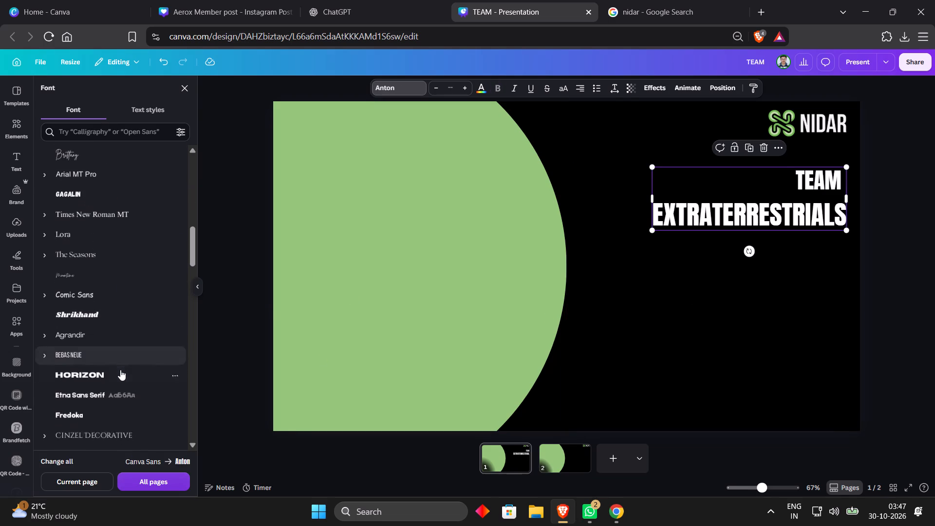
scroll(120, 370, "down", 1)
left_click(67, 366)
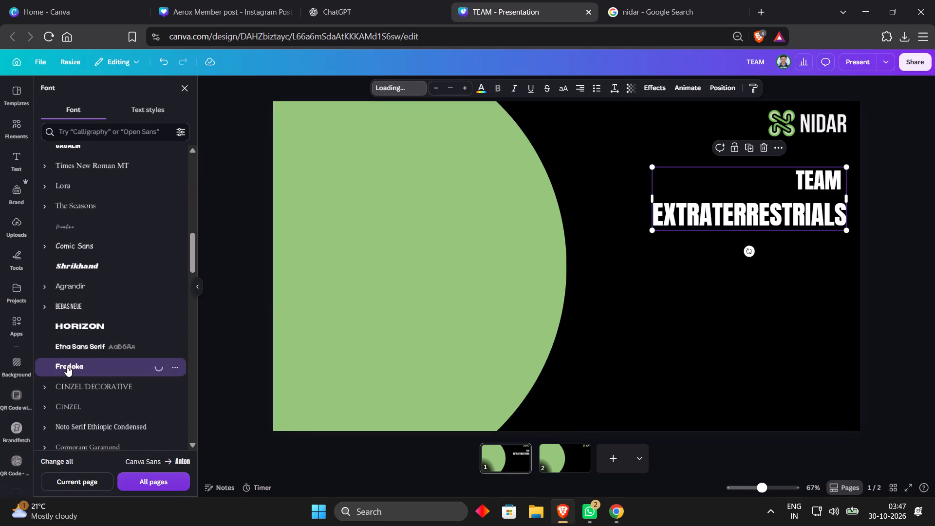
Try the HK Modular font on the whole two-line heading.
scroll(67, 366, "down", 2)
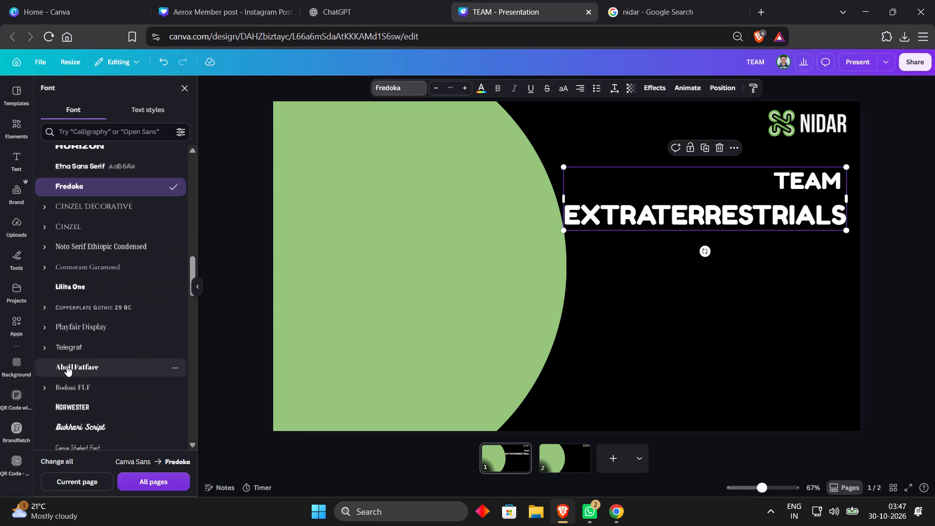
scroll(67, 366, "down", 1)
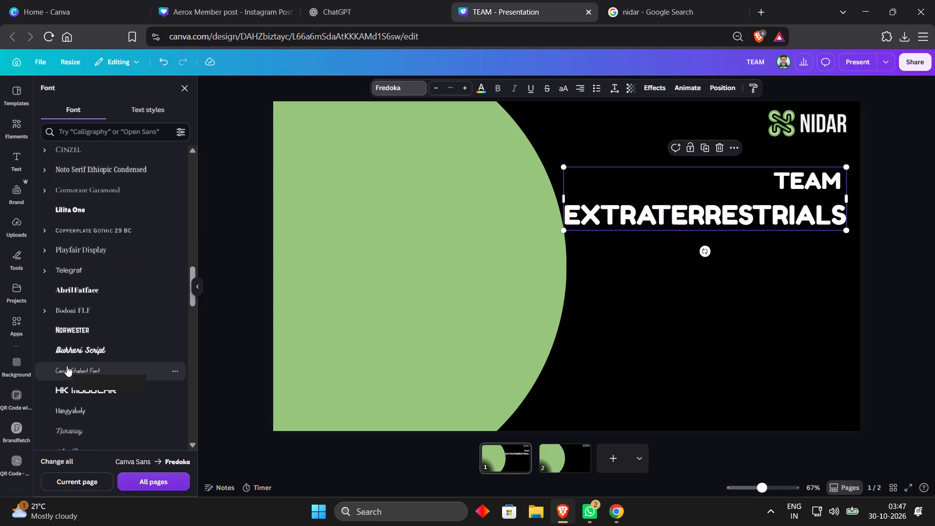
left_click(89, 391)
Change the font of the whole two-line heading to Impact.
scroll(89, 391, "down", 1)
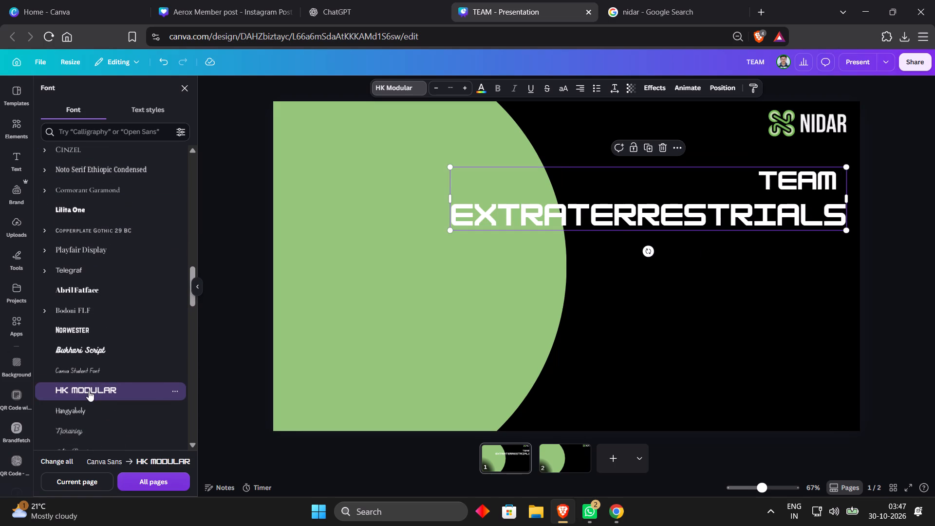
scroll(89, 391, "down", 1)
left_click(62, 347)
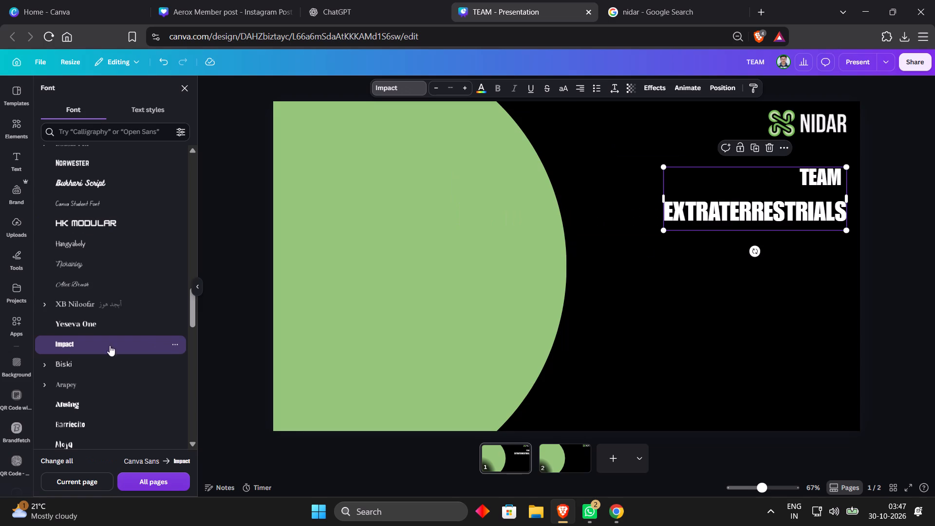
left_click(879, 197)
left_click(902, 212)
Enlarge both heading lines together until "EXTRATERRESTRIALS" nearly spans the black area, leaving a small gap beside the green circle.
left_click(789, 223)
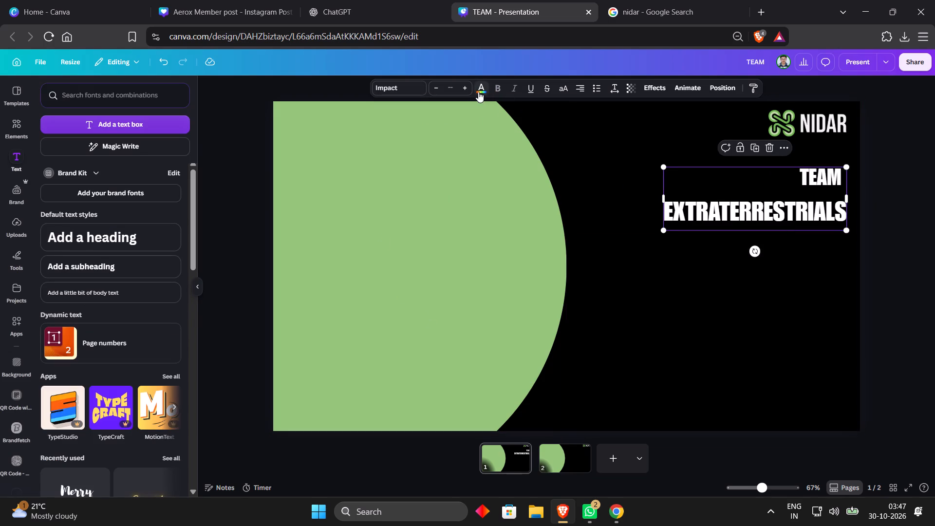
triple_click(468, 87)
triple_click(468, 87)
triple_click(468, 87)
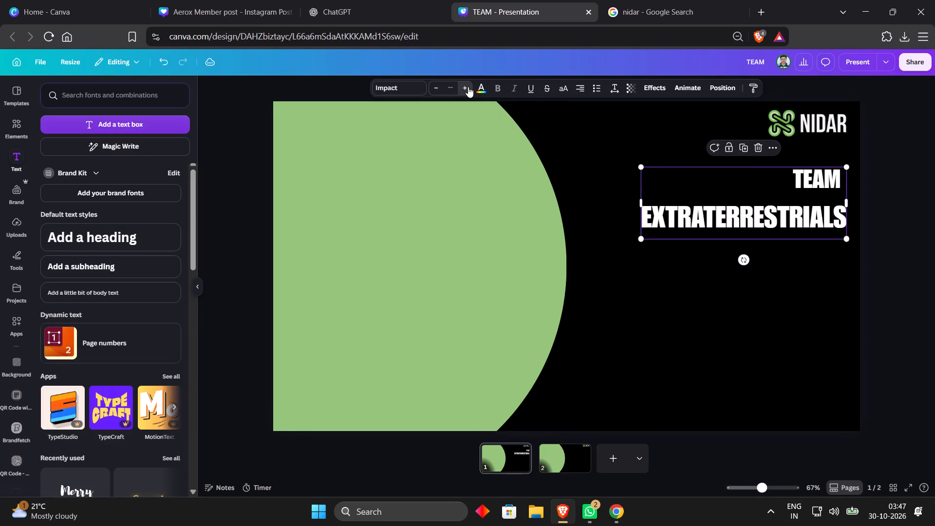
left_click(468, 87)
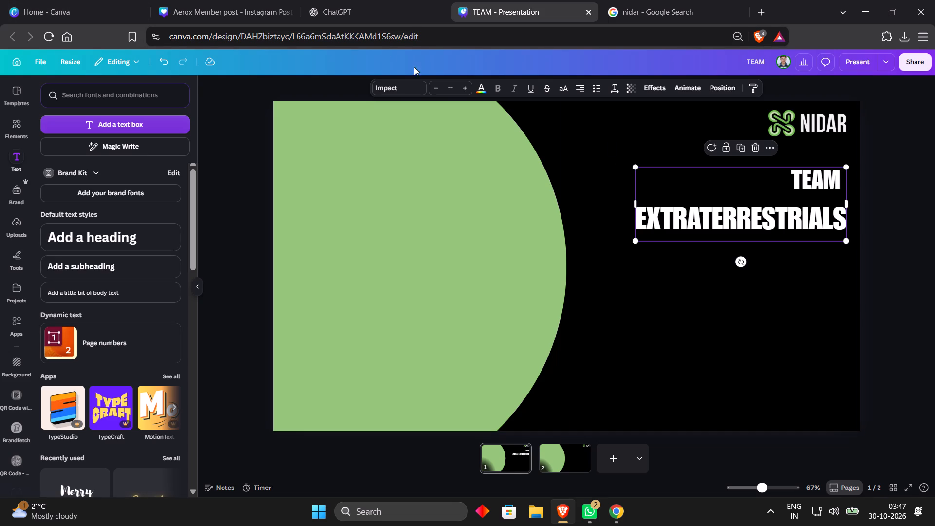
triple_click(461, 90)
triple_click(463, 90)
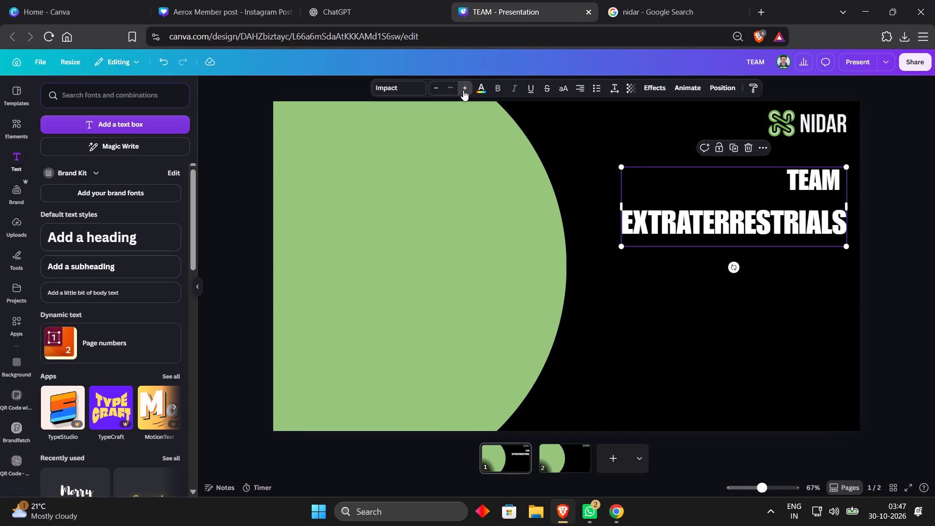
triple_click(463, 90)
triple_click(463, 90)
triple_click(463, 90)
triple_click(463, 90)
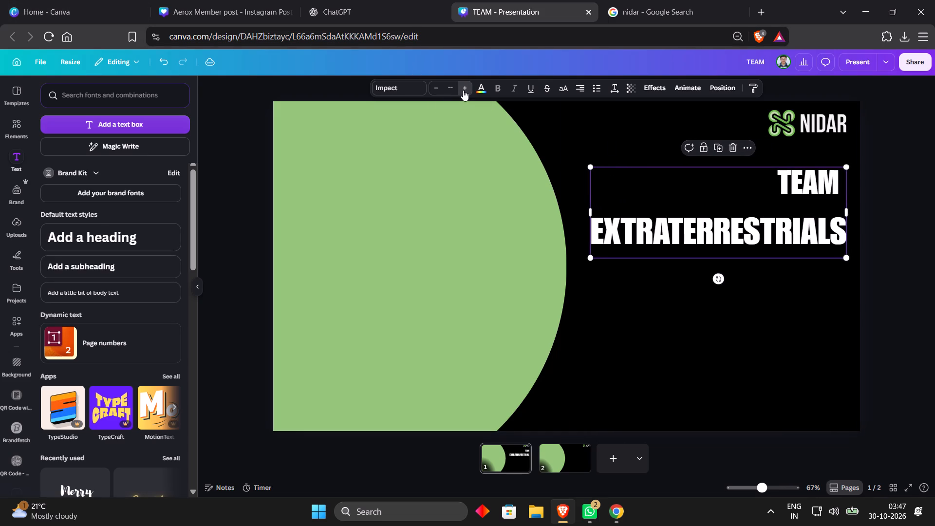
triple_click(463, 90)
triple_click(463, 90)
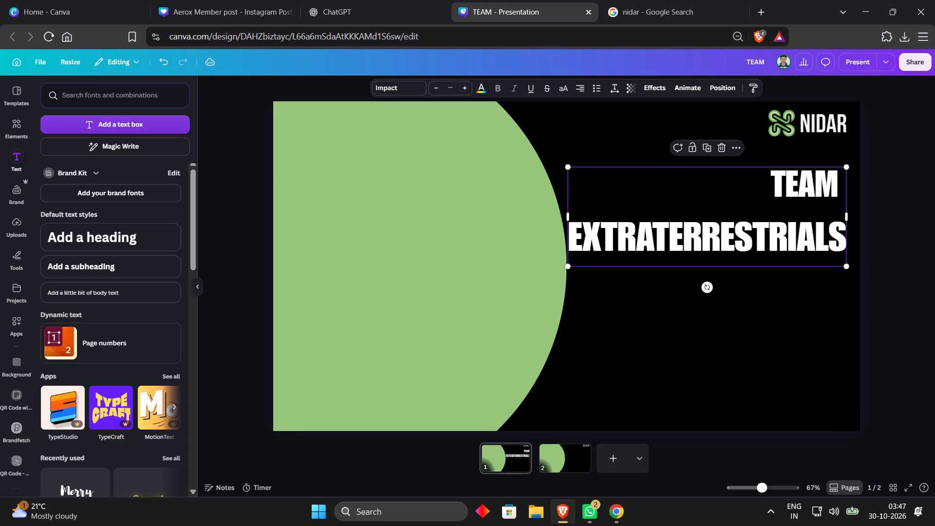
triple_click(437, 88)
triple_click(437, 88)
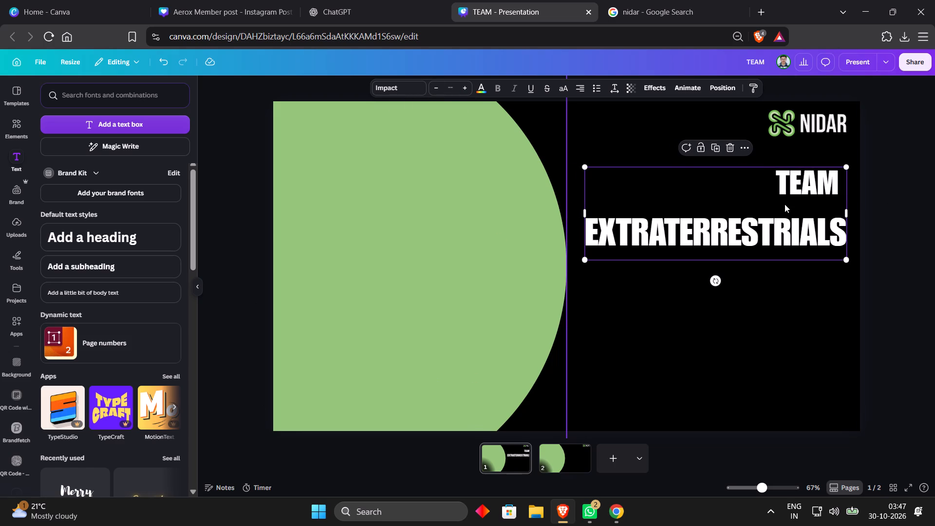
left_click(860, 199)
Tighten the line spacing of the two-line heading to 1.0.
left_click(808, 195)
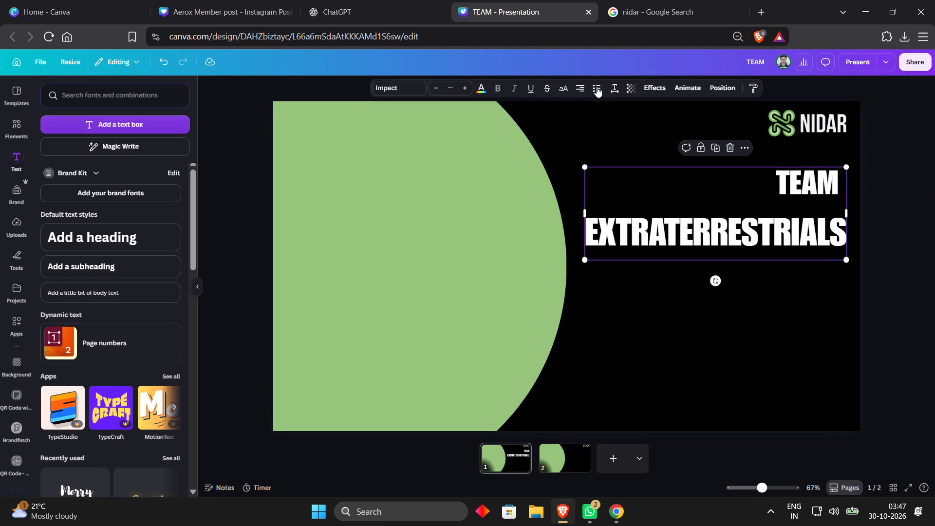
left_click(616, 85)
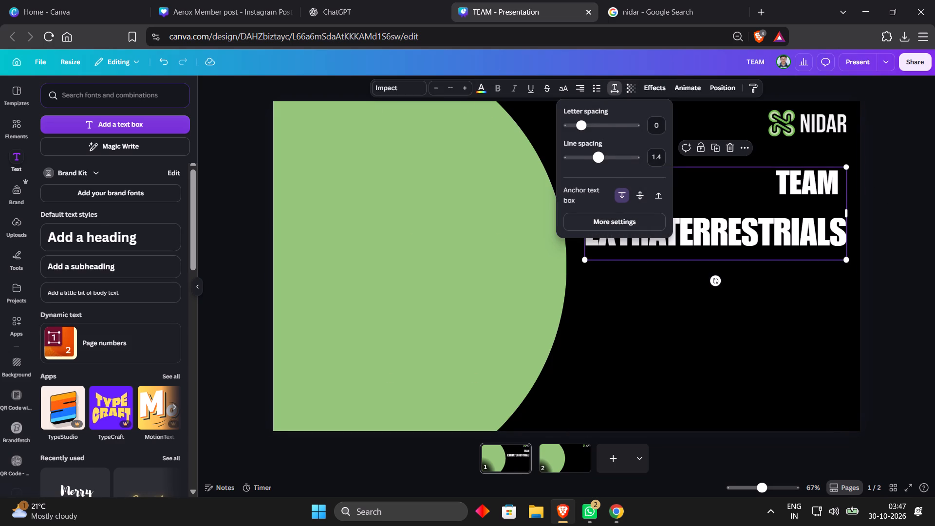
left_click_drag(600, 162, 586, 161)
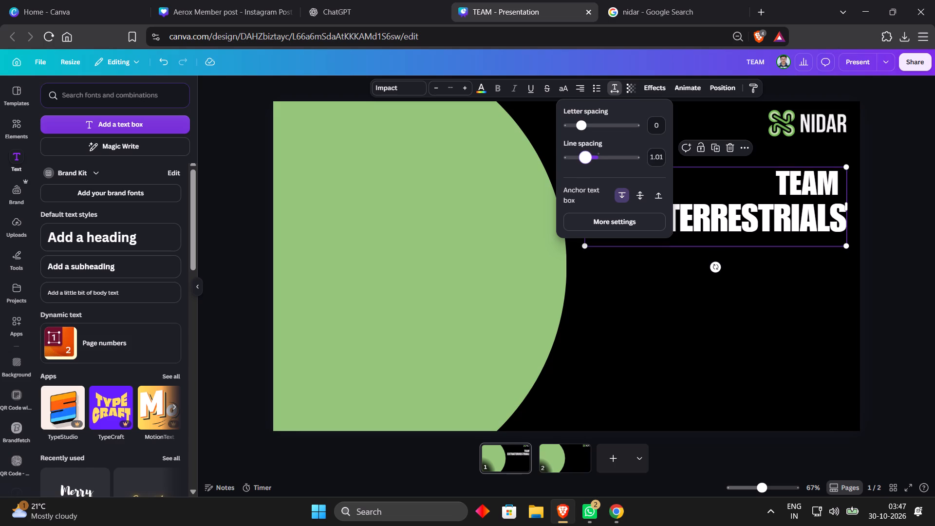
left_click_drag(586, 161, 590, 161)
left_click(653, 156)
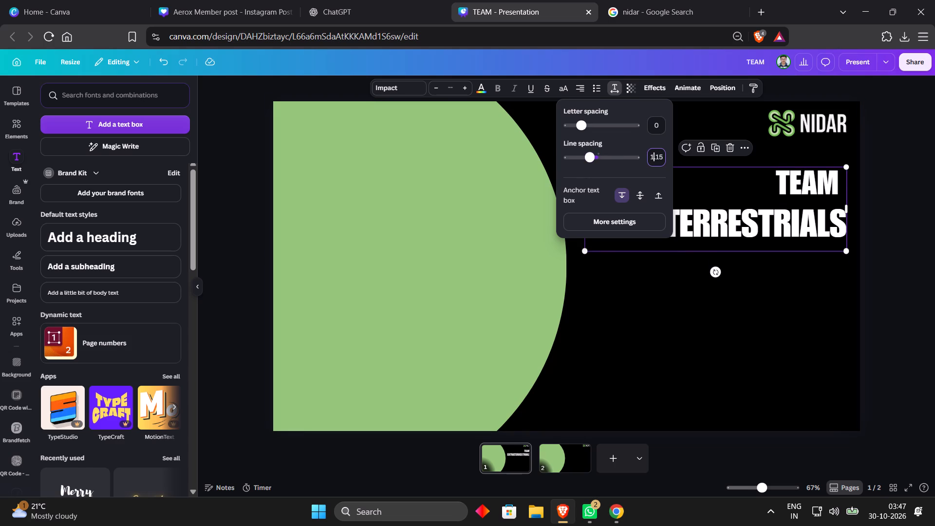
type("1.")
key("0")
key("Return")
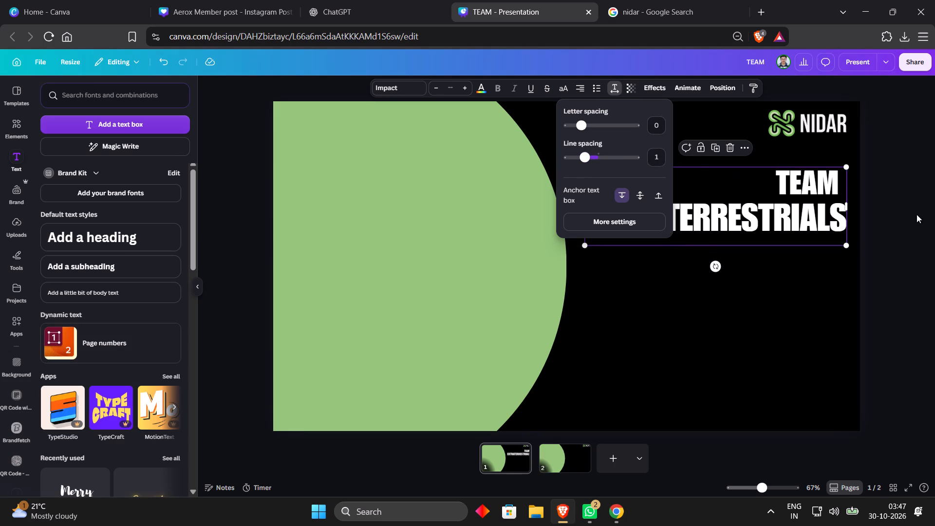
double_click(906, 221)
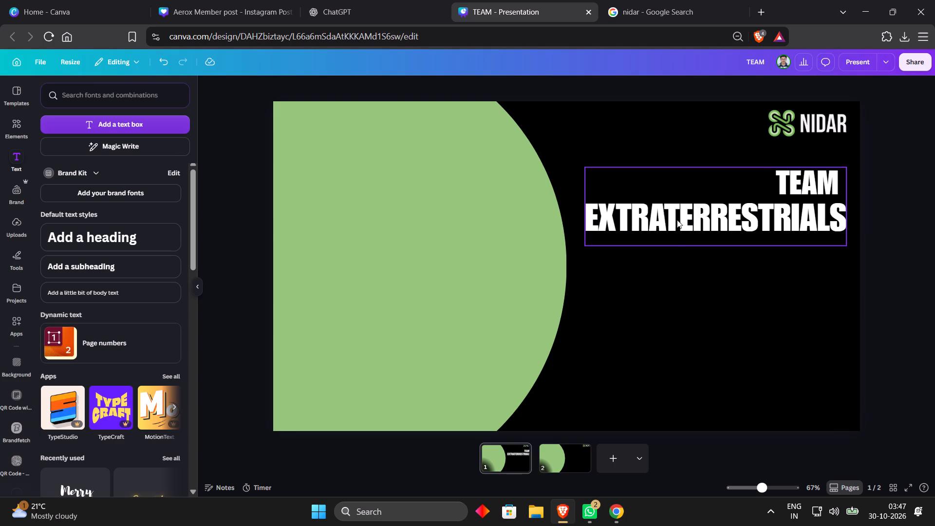
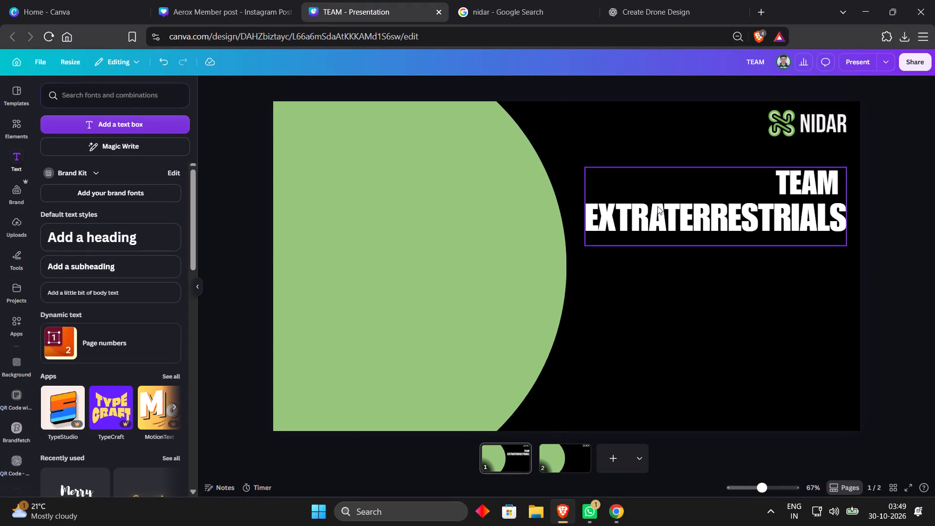
Switch to Chrome and view the Selected Mission page of the NIDAR team dashboard.
left_click(618, 512)
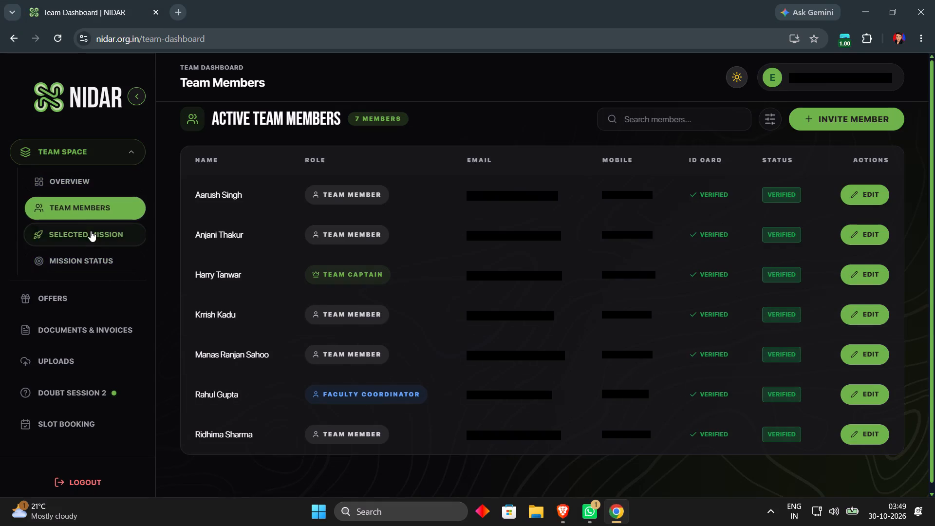
left_click(92, 232)
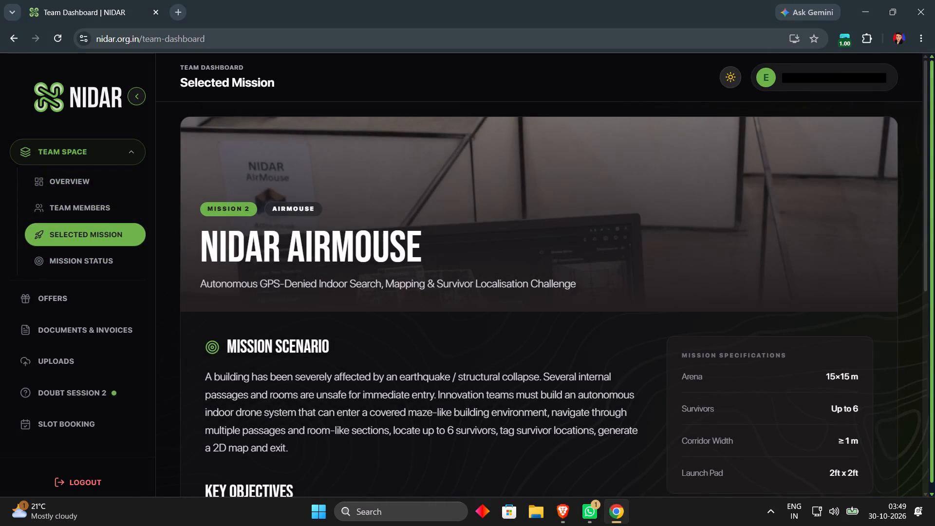
left_click(430, 297)
Back in the Canva presentation, left-align the TEAM EXTRATERRESTRIALS title and move it onto the upper part of the green circle.
left_click(559, 515)
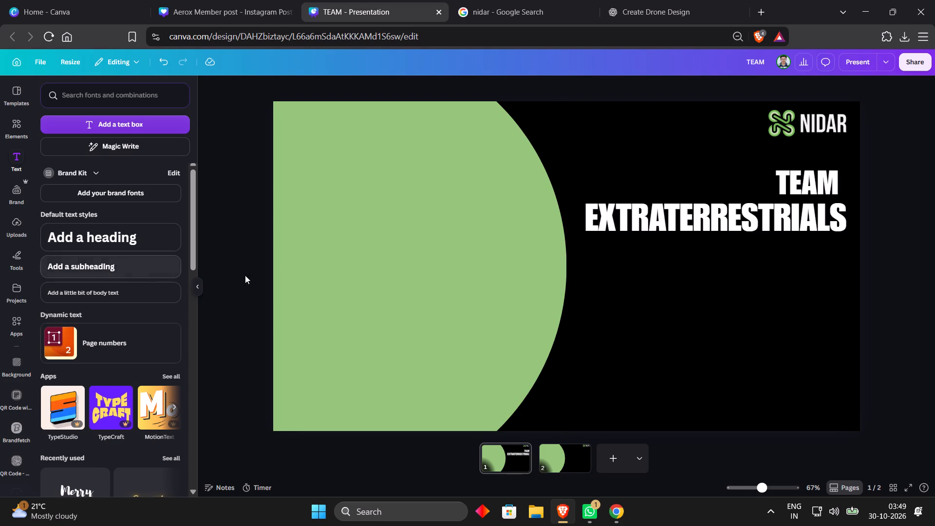
left_click(764, 182)
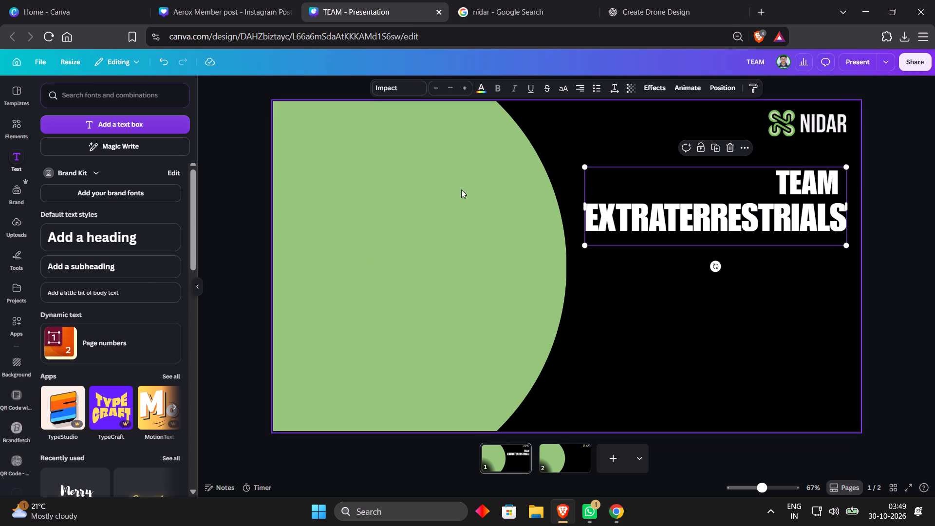
left_click(578, 88)
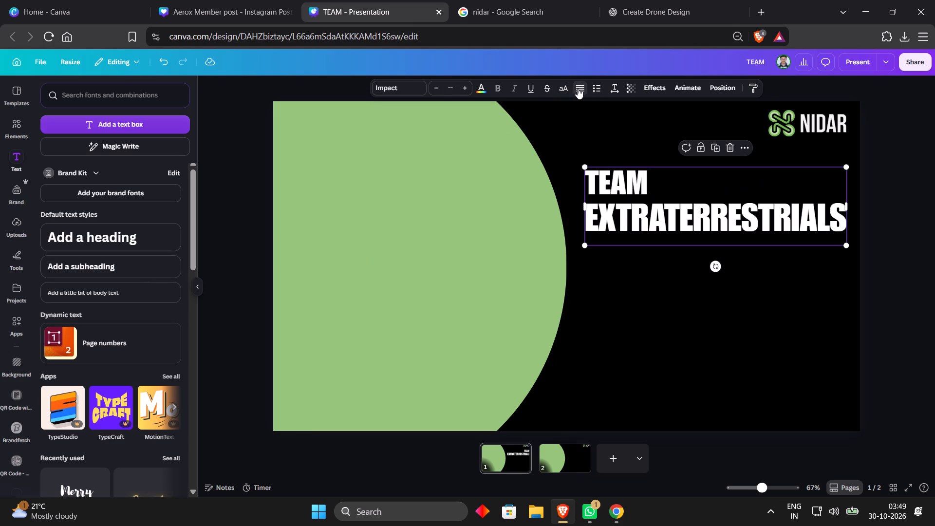
left_click(578, 88)
left_click_drag(667, 197, 383, 182)
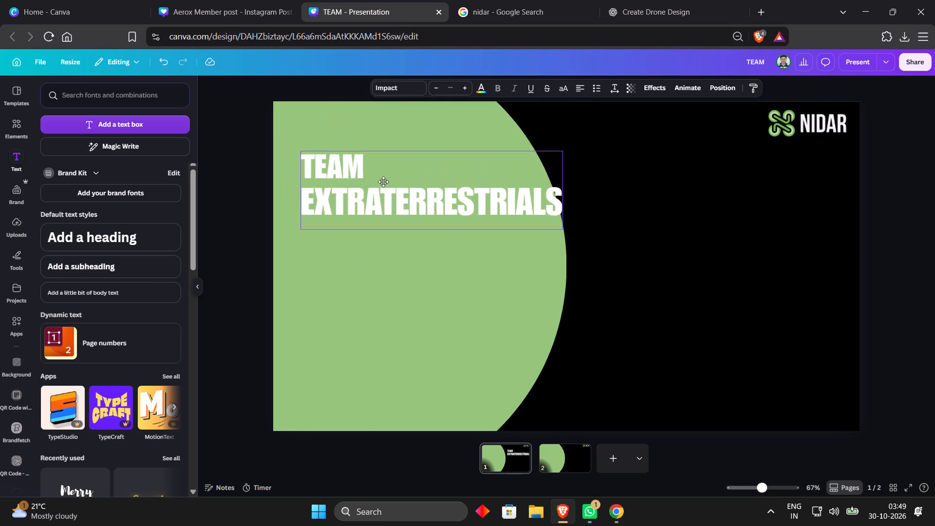
left_click_drag(383, 182, 361, 185)
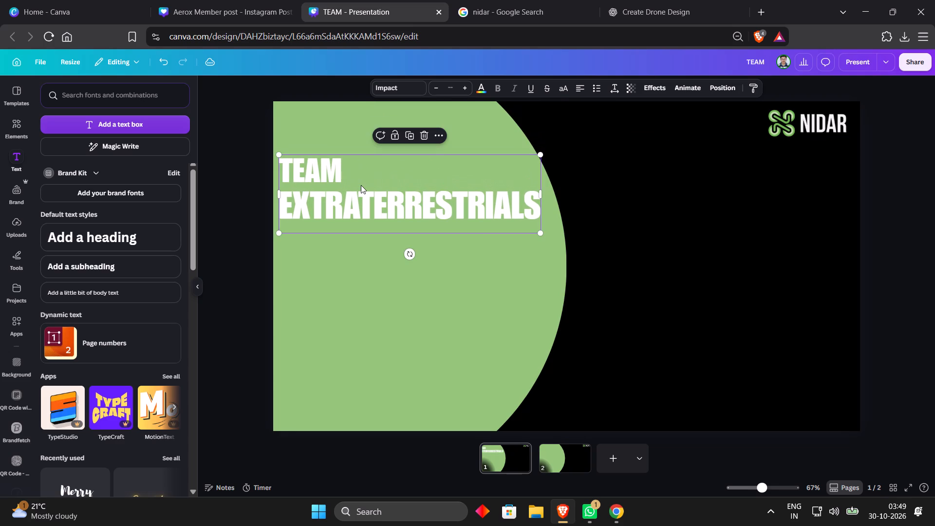
left_click_drag(422, 198, 422, 180)
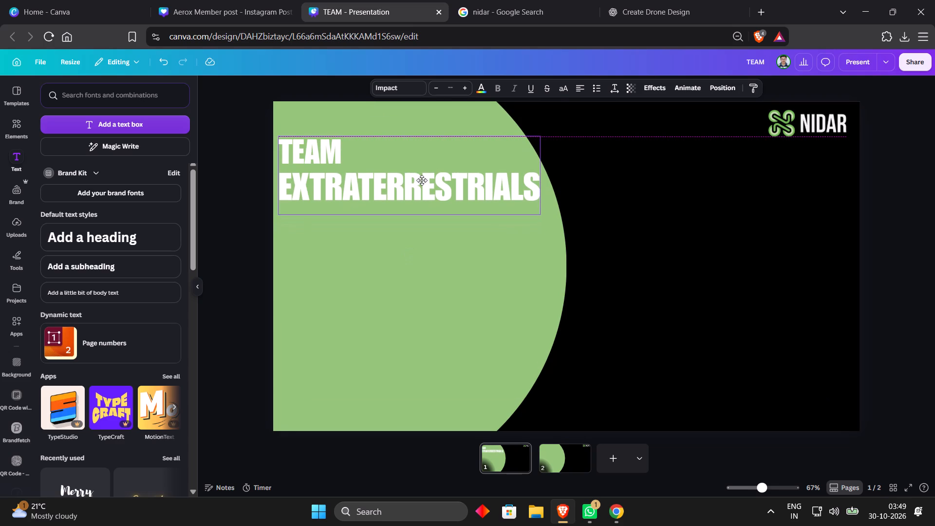
left_click_drag(422, 180, 427, 183)
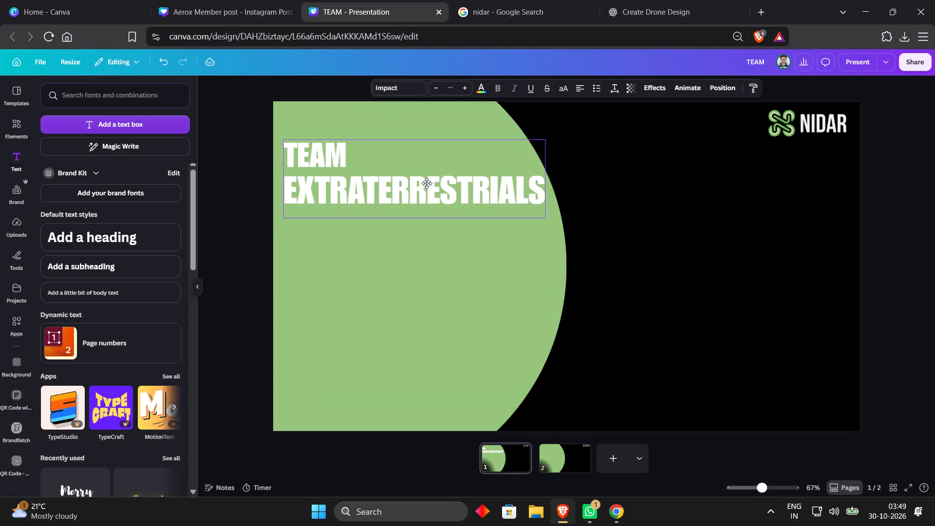
left_click_drag(427, 183, 424, 186)
left_click(647, 202)
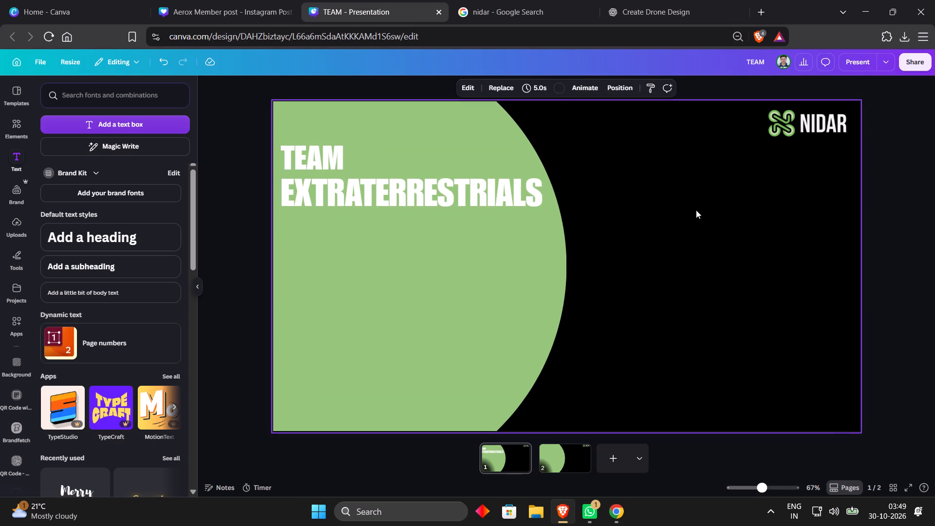
Change the TEAM EXTRATERRESTRIALS title's text colour to black and shift the title slightly down.
left_click(426, 190)
left_click(480, 89)
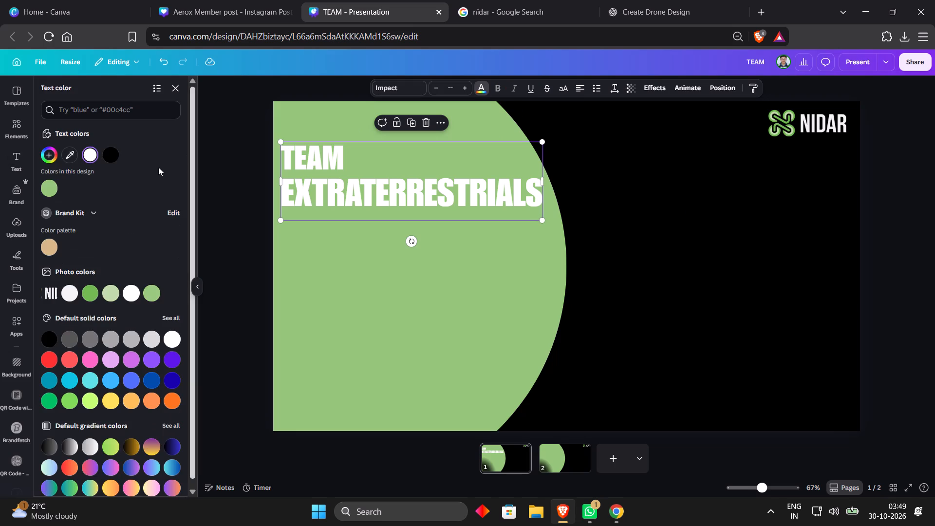
left_click(109, 151)
double_click(236, 189)
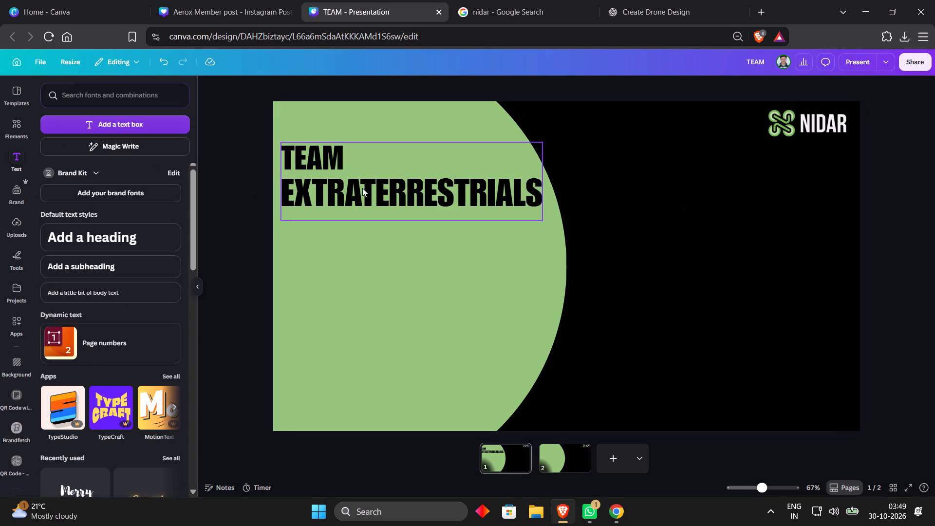
left_click(366, 189)
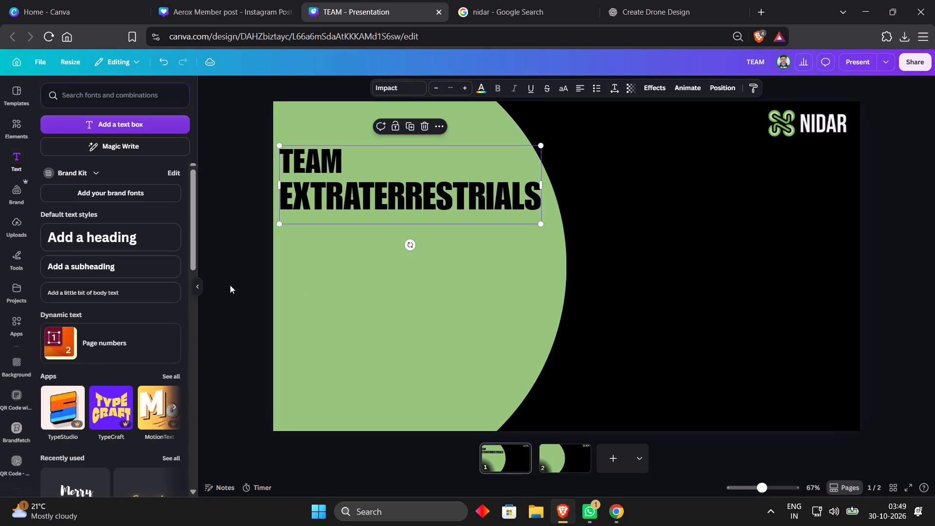
left_click(230, 285)
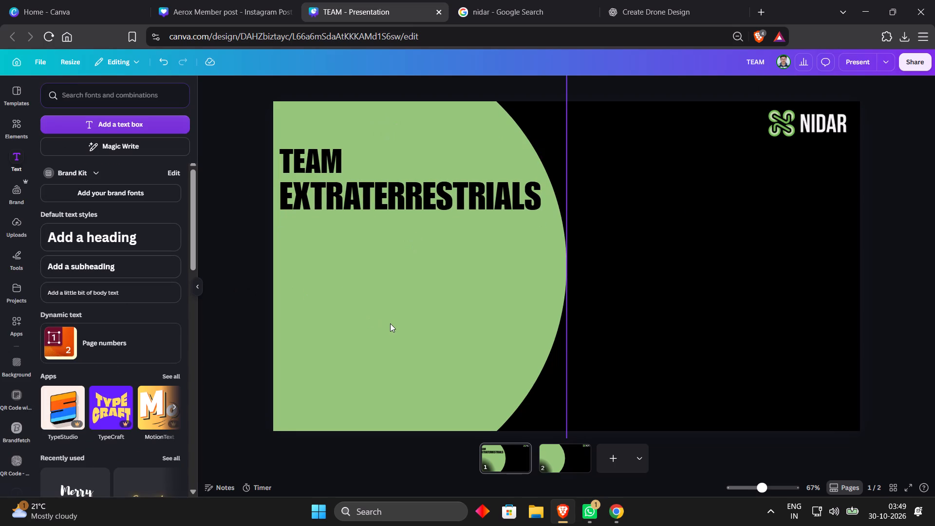
Move the green circle slightly right so it surrounds the title, and align it to the page's vertical middle.
left_click_drag(390, 323, 424, 324)
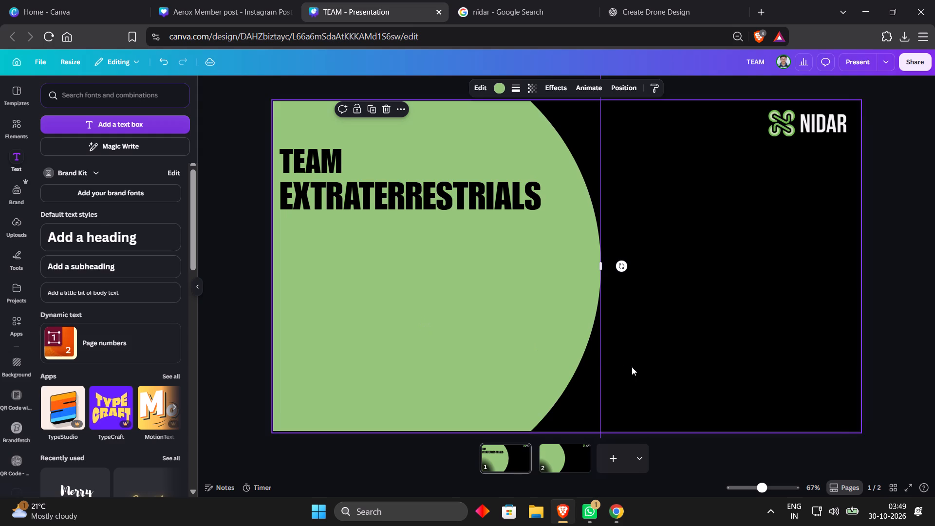
left_click_drag(497, 319, 473, 313)
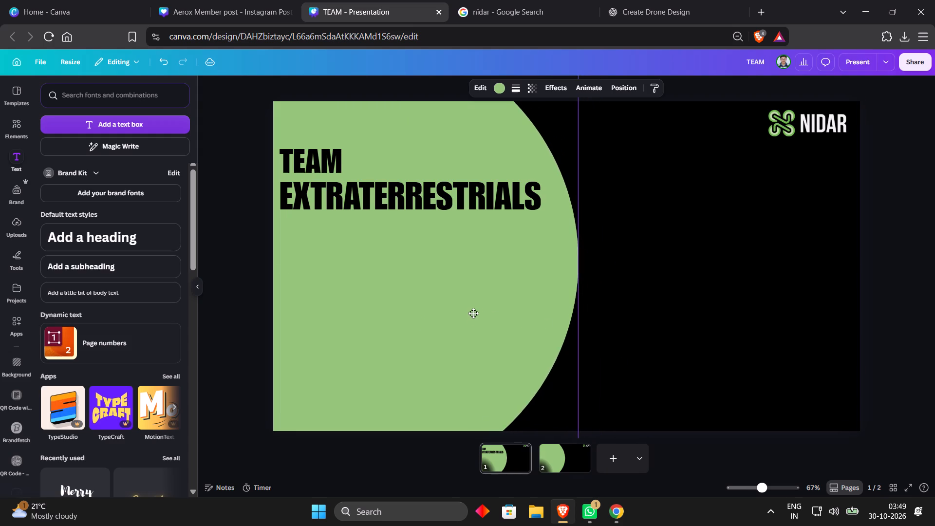
left_click_drag(473, 313, 476, 314)
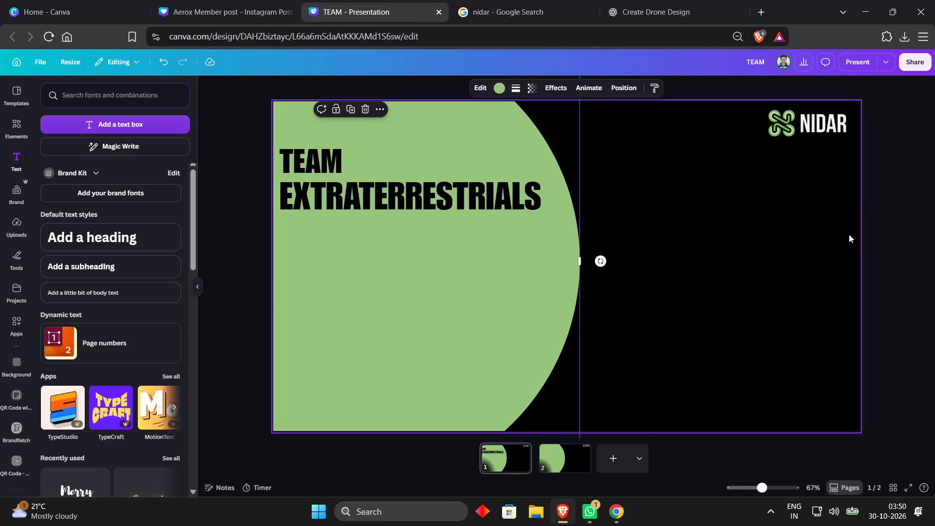
left_click(619, 88)
left_click(75, 225)
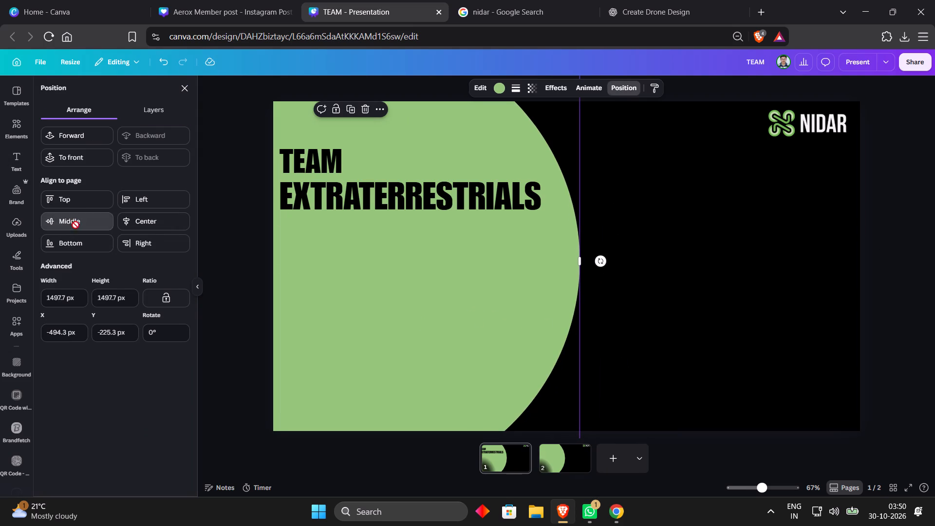
double_click(240, 215)
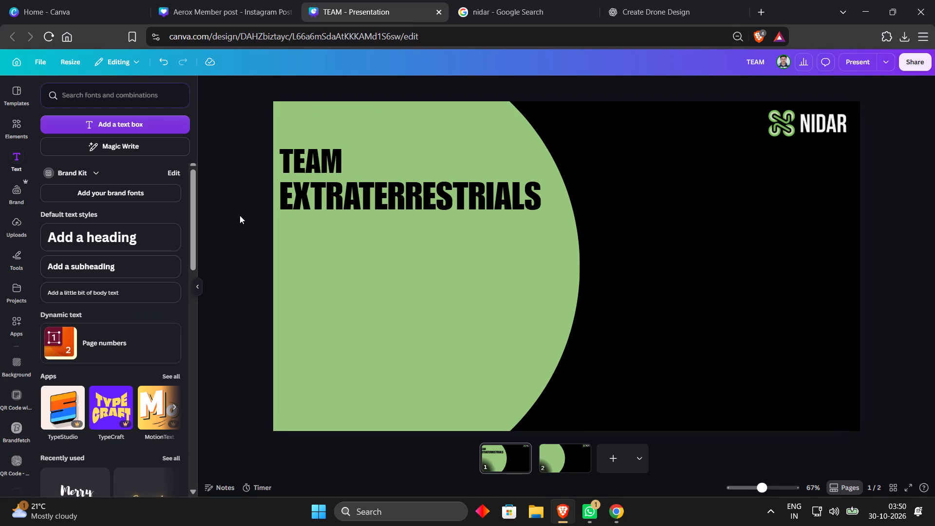
Nudge the TEAM EXTRATERRESTRIALS title slightly right, away from the page's left edge.
left_click(394, 175)
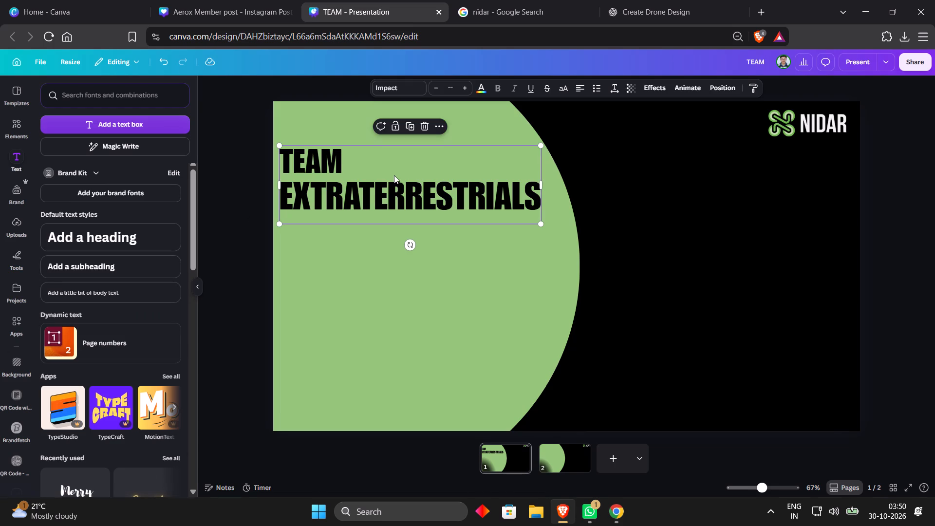
key("Right")
key("Right")
key("Right")
key("Right")
key("Right")
key("Right")
key("Right")
key("Right")
key("Right")
key("Right")
key("Right")
key("Right")
key("Right")
key("Right")
key("Right")
key("Right")
key("Right")
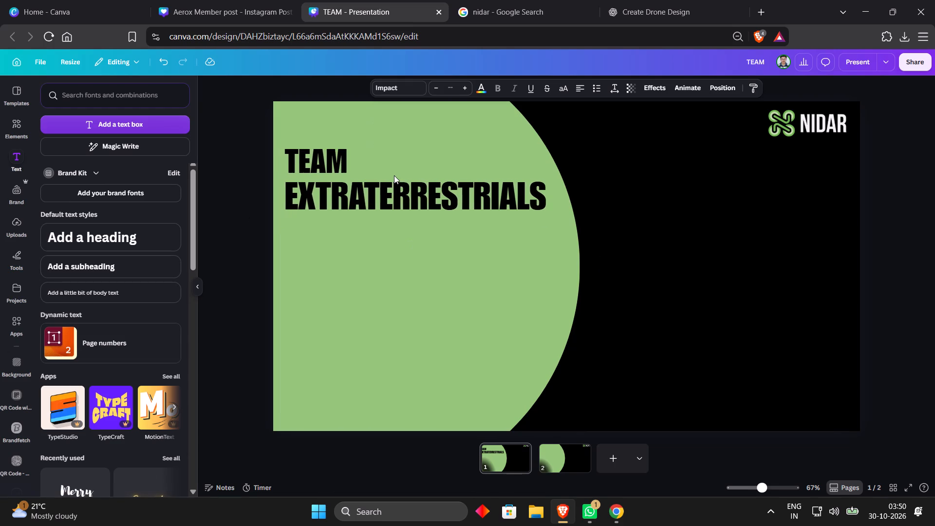
key("Right")
key("Right")
key("Right")
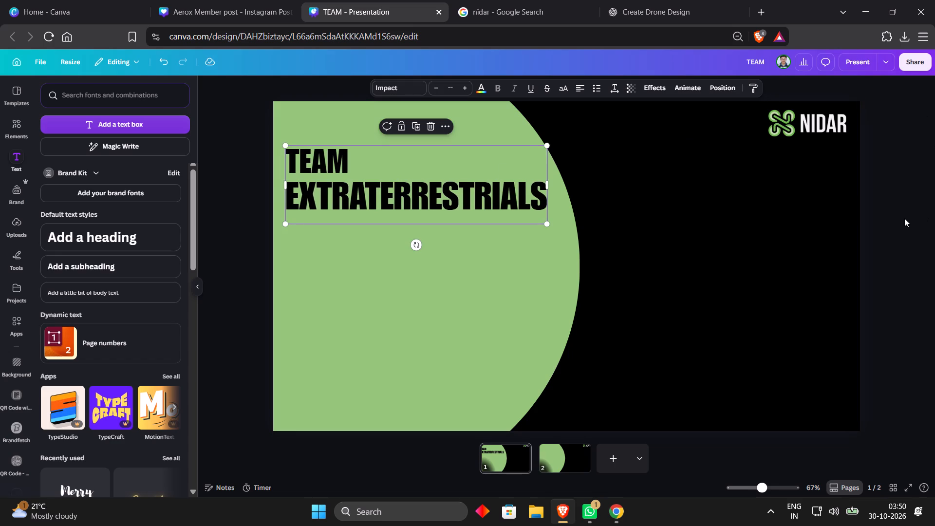
left_click(902, 218)
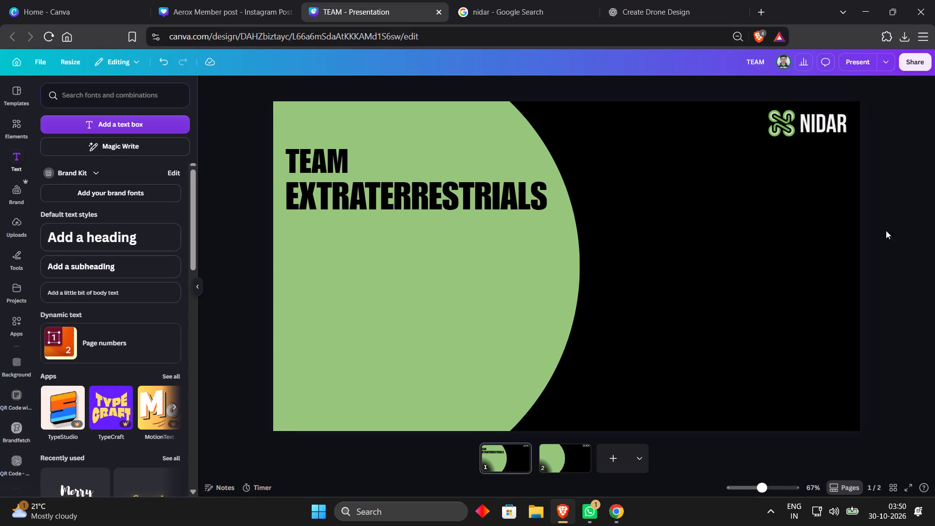
Switch to Chrome to check the mission number on the Selected Mission page, and return to Canva.
left_click(619, 519)
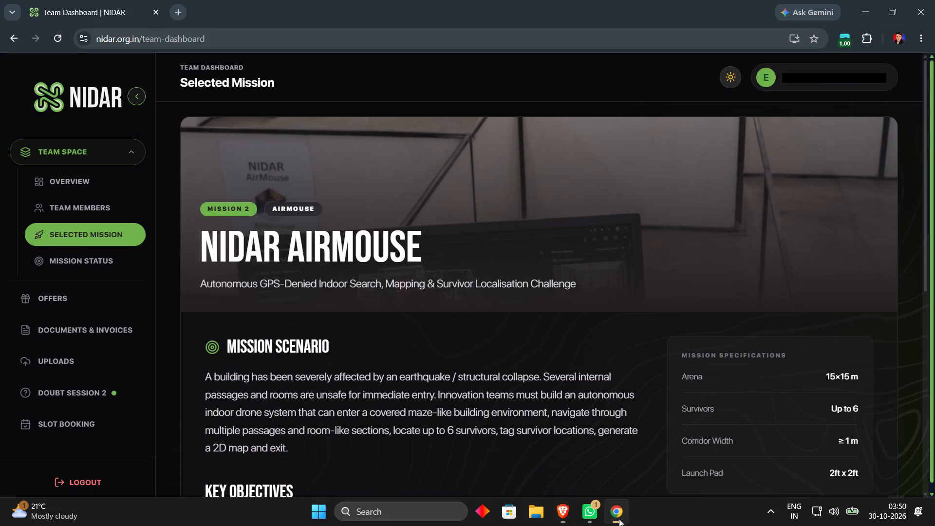
left_click(619, 519)
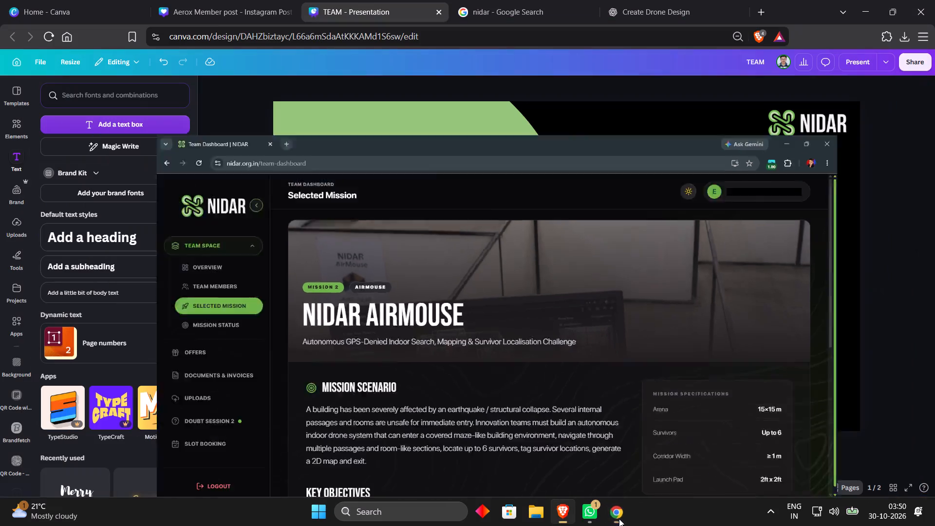
Add a body text box reading "MISSION 02" and move it onto the green circle below the title.
left_click(103, 290)
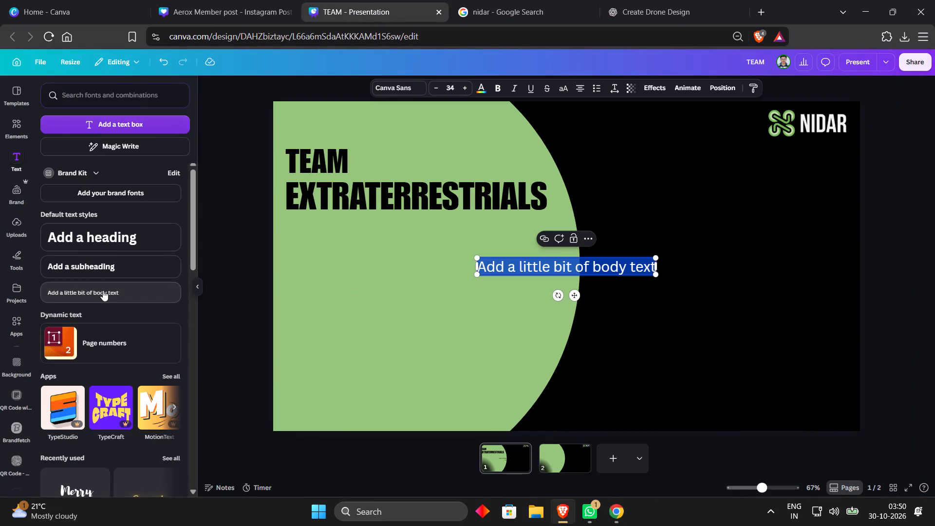
type("mi")
key("BackSpace")
key("BackSpace")
type("MISSION 02")
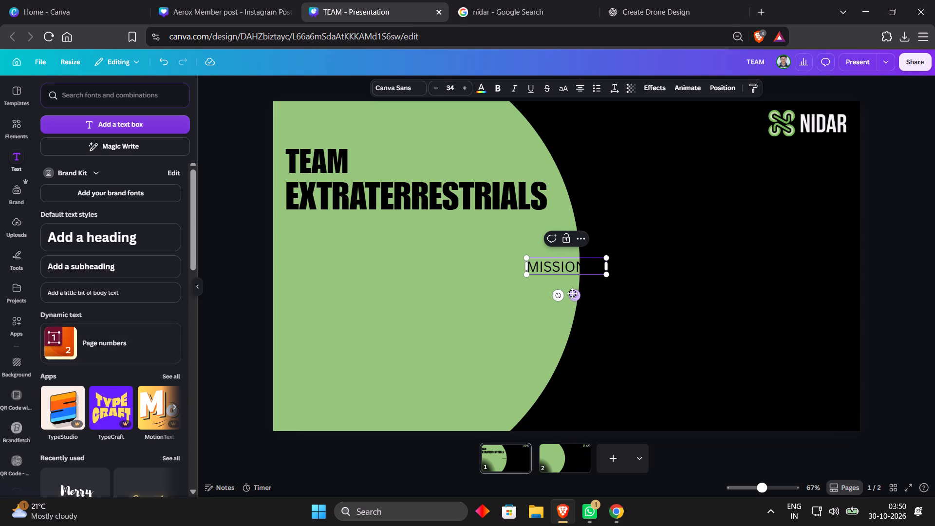
left_click_drag(573, 297, 499, 299)
left_click(432, 369)
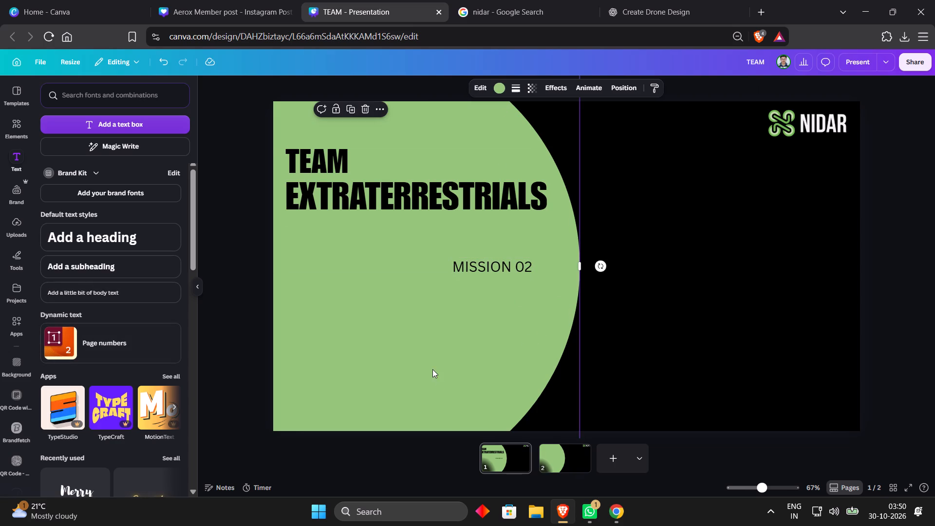
Change the "MISSION 02" text colour to white and move it onto the black area below the NIDAR logo.
left_click(480, 272)
left_click(480, 89)
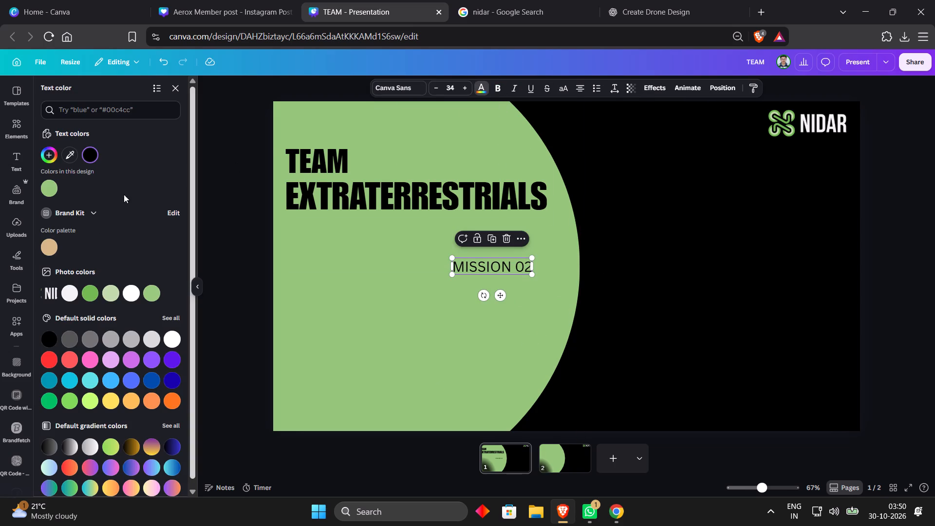
left_click(171, 340)
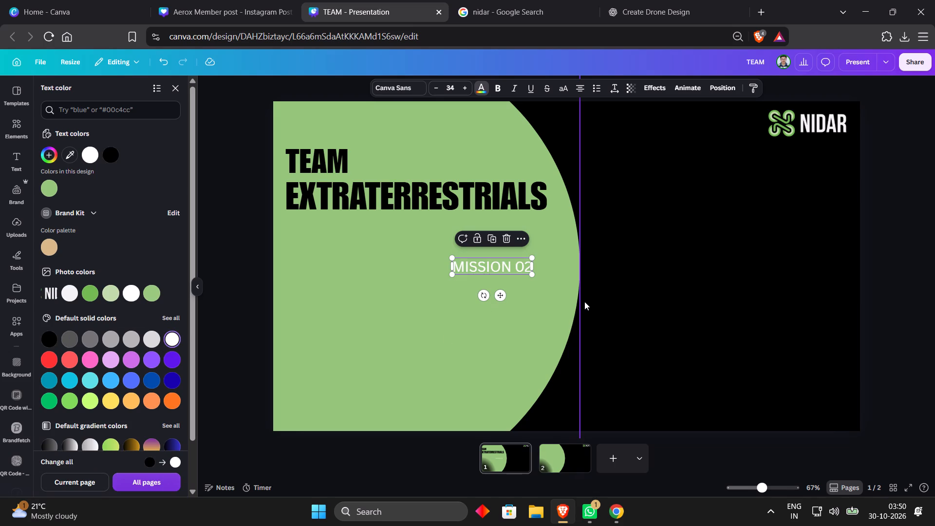
left_click_drag(502, 296, 731, 203)
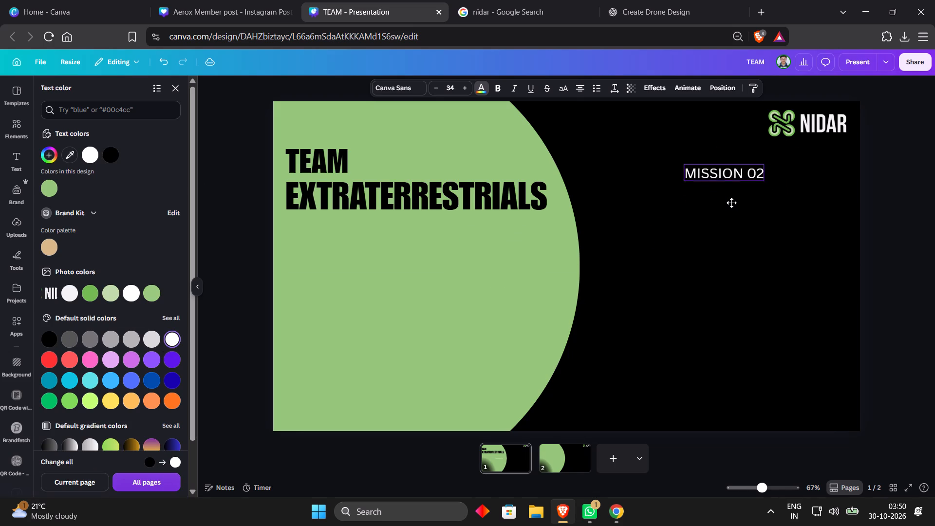
left_click_drag(731, 203, 731, 205)
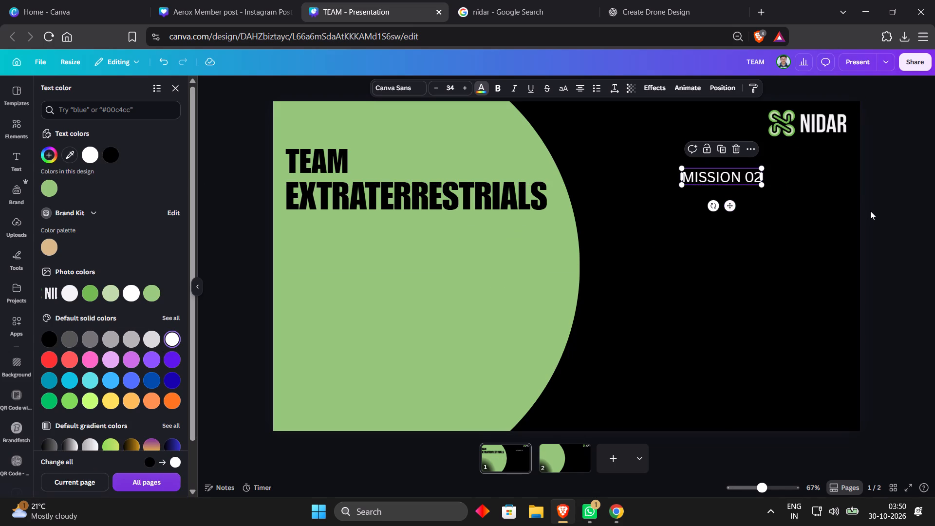
left_click(870, 211)
left_click(896, 207)
Set the "MISSION 02" text's font size to 20.
left_click(711, 178)
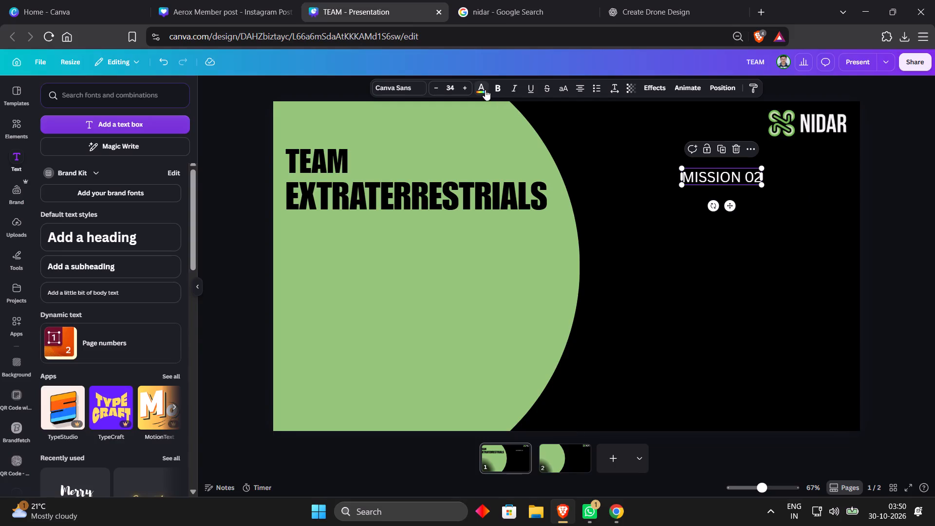
left_click(450, 90)
type("20")
key("Return")
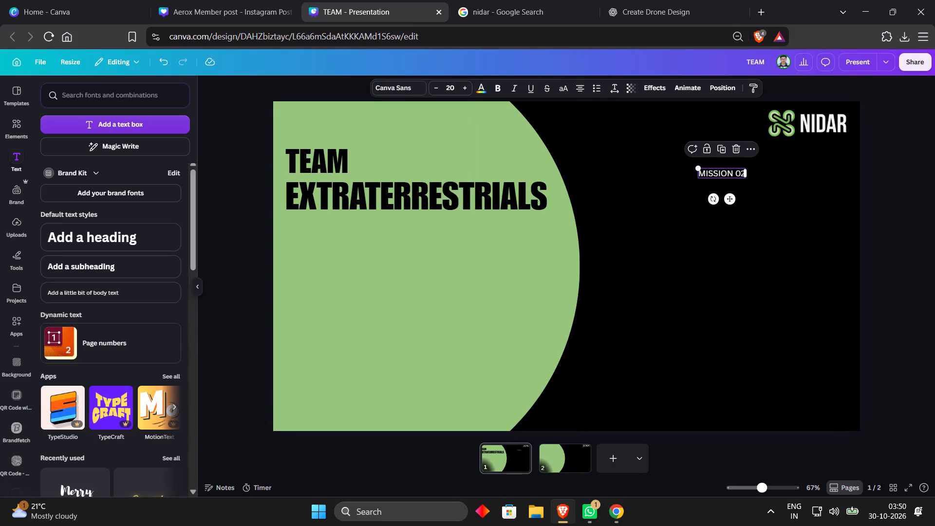
Check the mission title styling on the NIDAR dashboard in Chrome, and set the "MISSION 02" text's font to Anton in Canva.
left_click(901, 174)
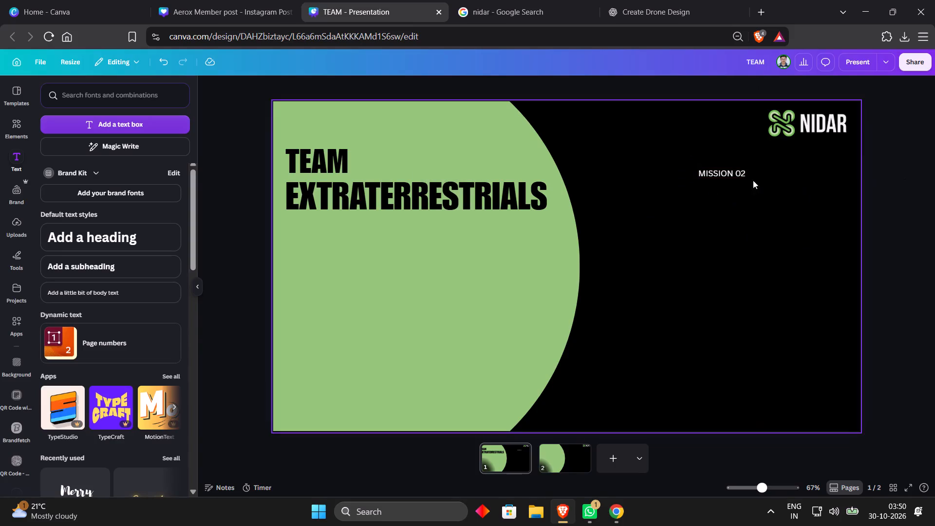
left_click(724, 171)
left_click(396, 82)
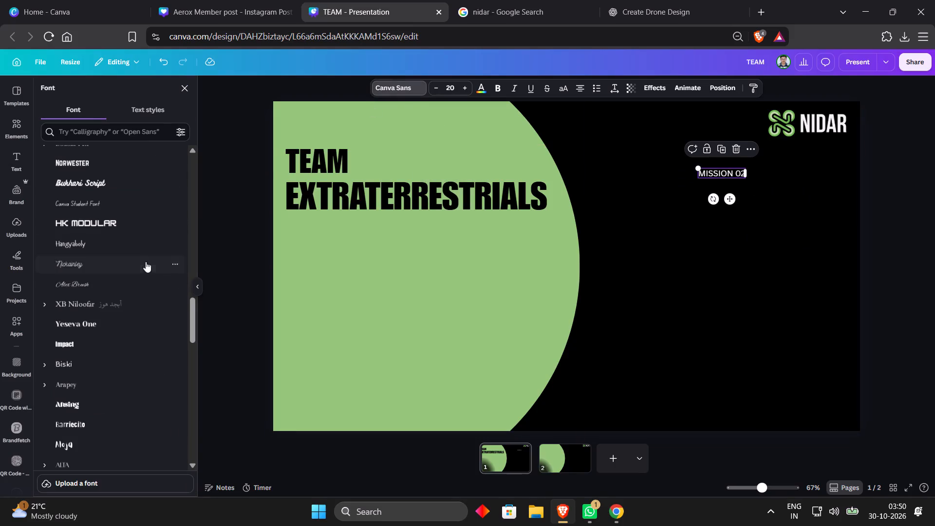
left_click(609, 513)
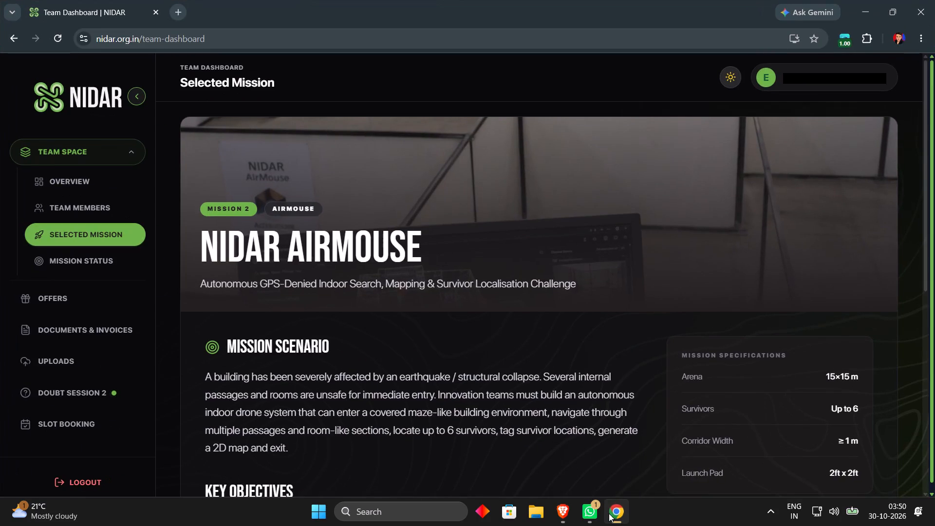
left_click(609, 513)
scroll(93, 307, "up", 8)
scroll(93, 307, "right", 1)
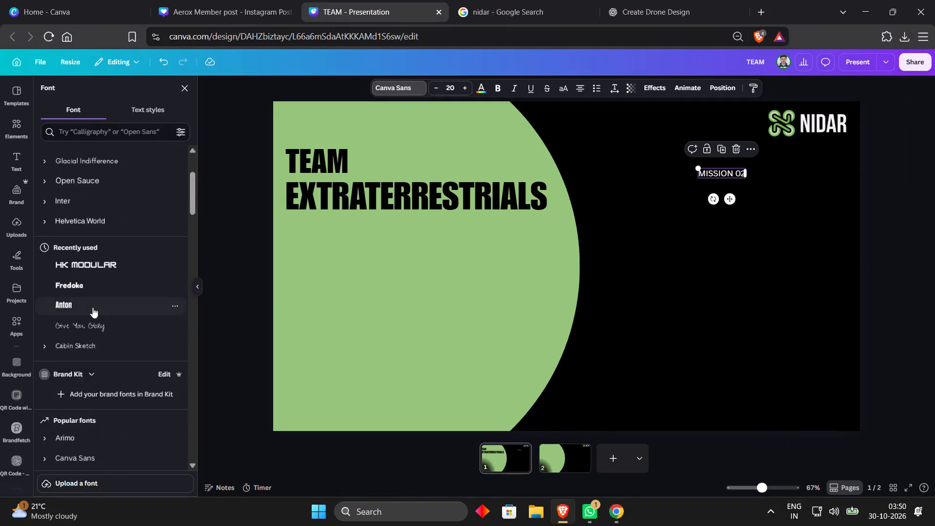
scroll(93, 307, "right", 1)
left_click(71, 261)
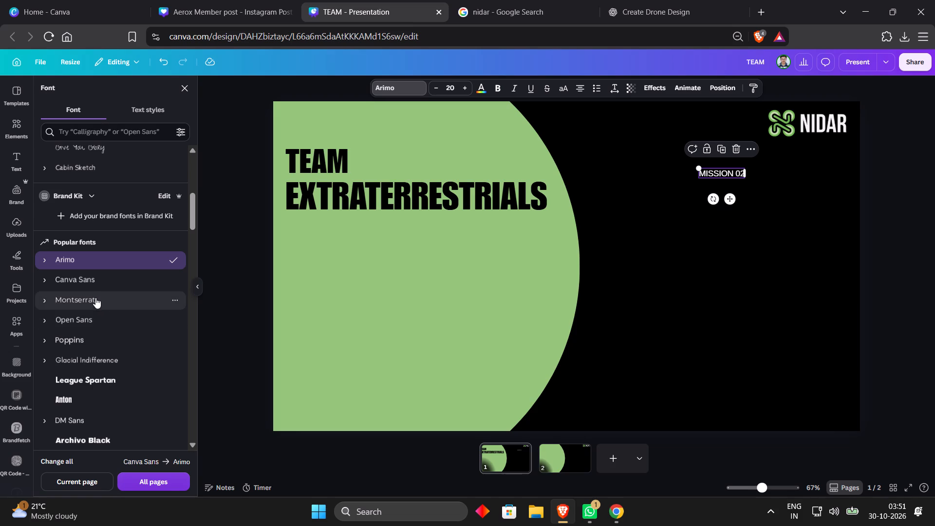
left_click(92, 402)
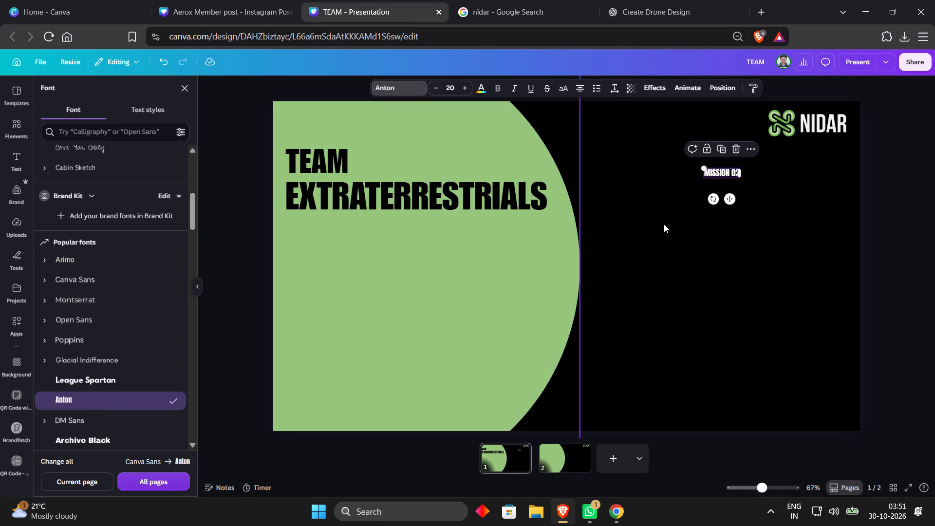
double_click(892, 178)
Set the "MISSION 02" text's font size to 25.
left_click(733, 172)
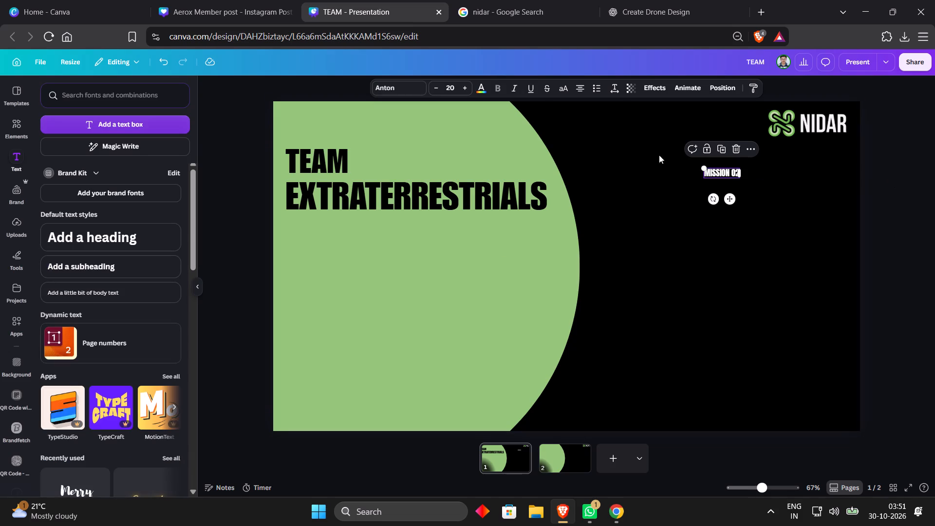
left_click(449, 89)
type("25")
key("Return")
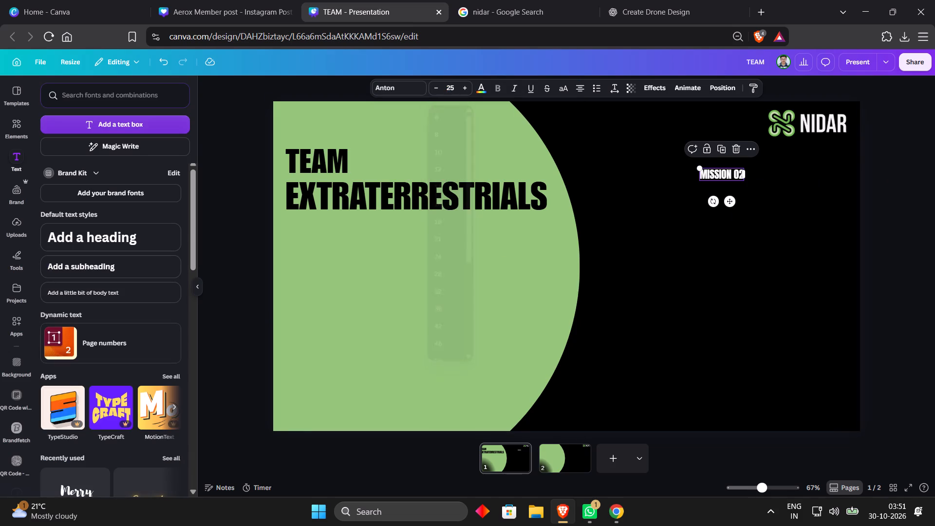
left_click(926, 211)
Duplicate the "MISSION 02" text, place the copy centred directly below it, and change its wording to "NIDAR AIRMOUSE".
left_click(730, 171)
left_click(726, 153)
left_click_drag(733, 204, 722, 221)
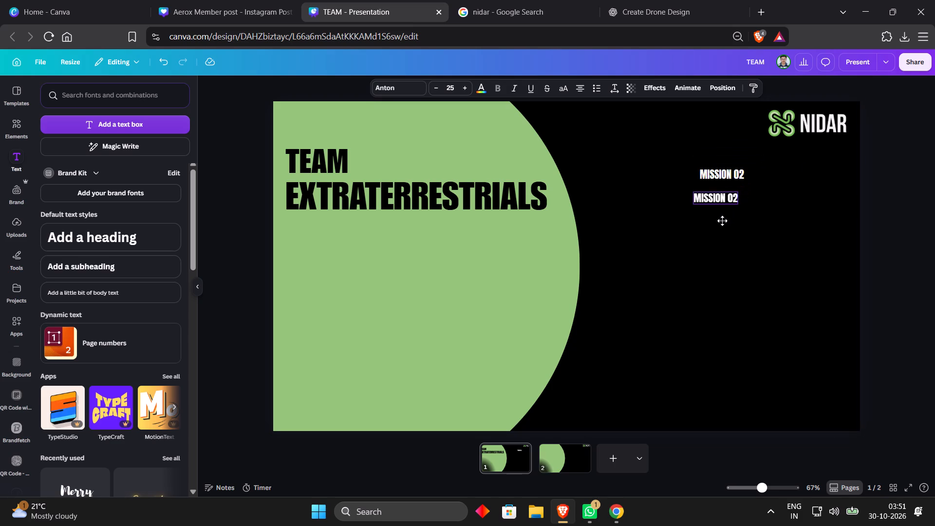
left_click_drag(722, 221, 729, 214)
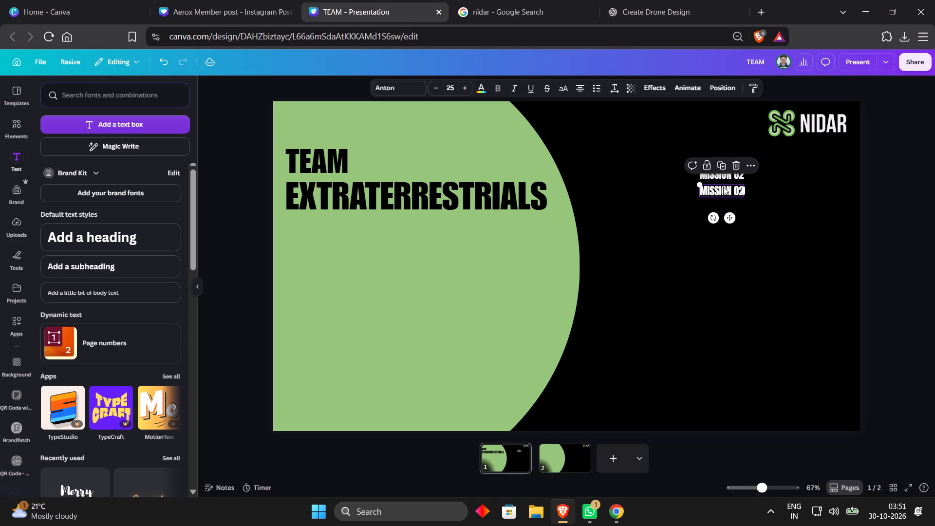
left_click(723, 188)
type("NIDAR AIRMOUSE")
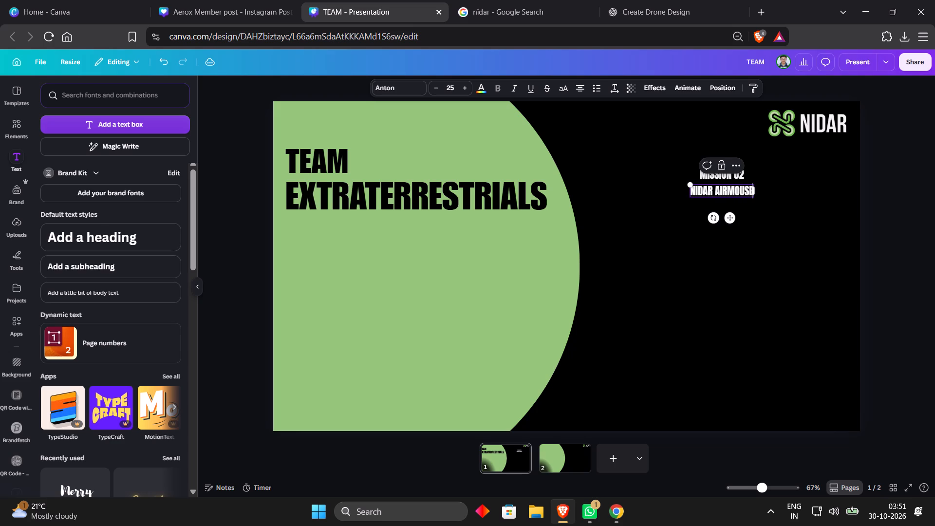
left_click(903, 219)
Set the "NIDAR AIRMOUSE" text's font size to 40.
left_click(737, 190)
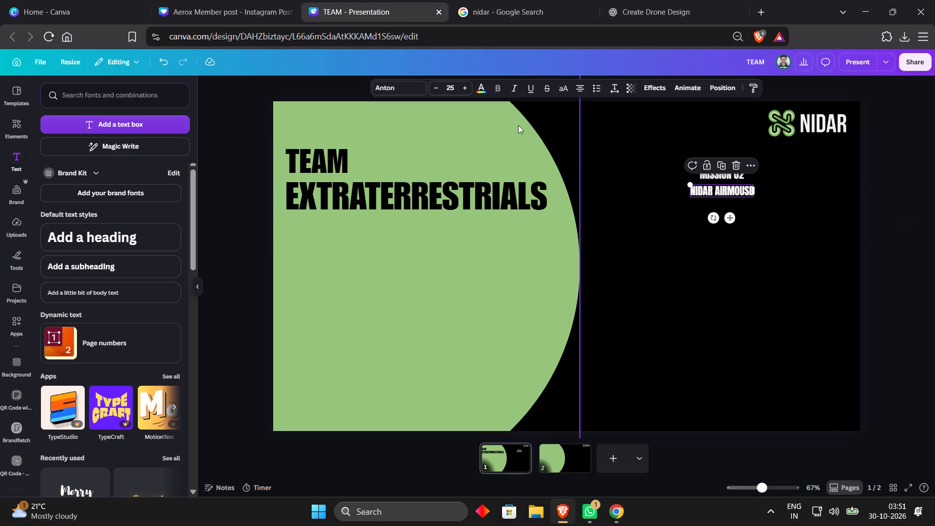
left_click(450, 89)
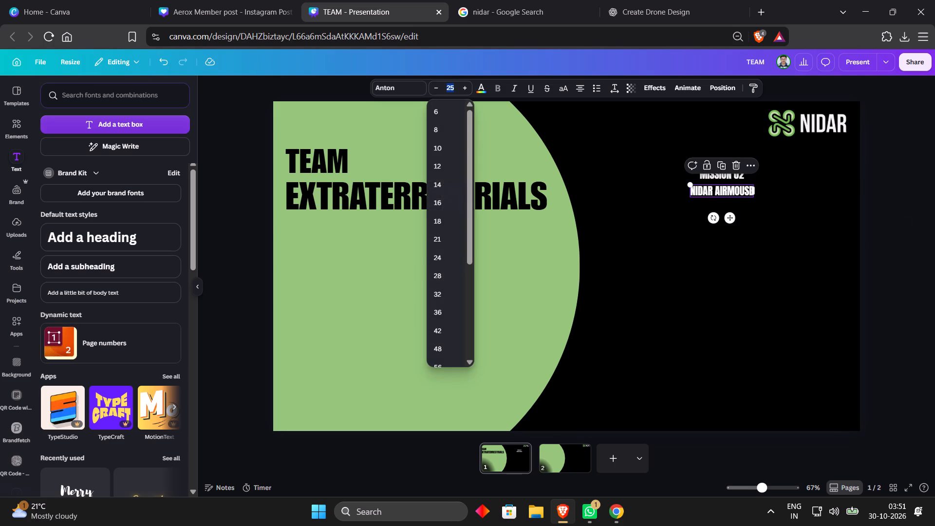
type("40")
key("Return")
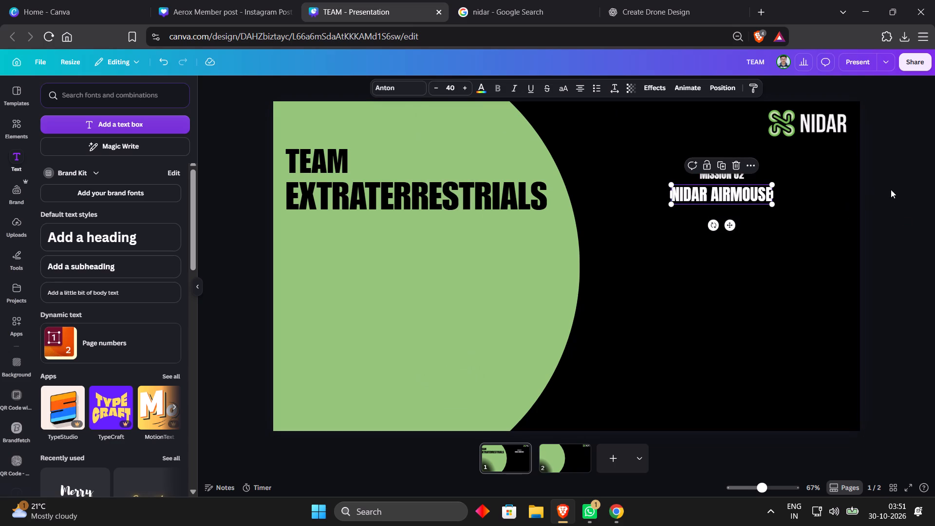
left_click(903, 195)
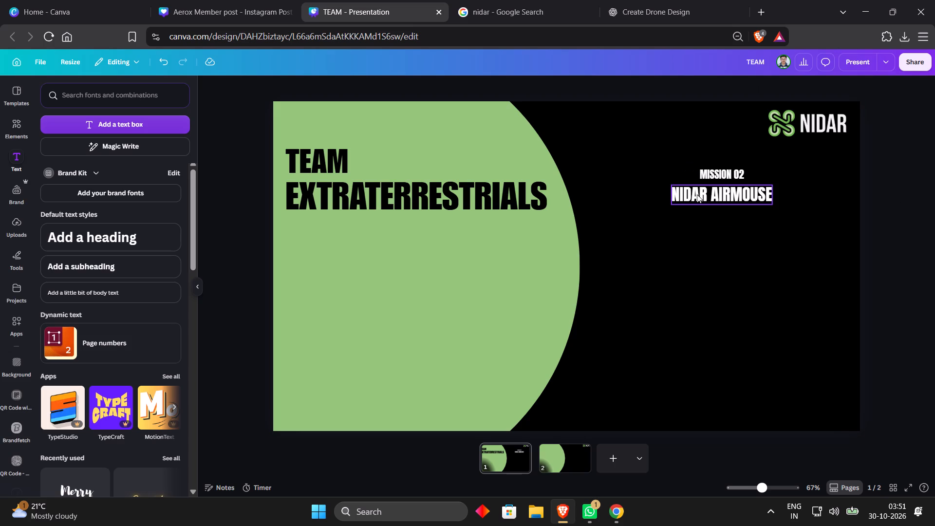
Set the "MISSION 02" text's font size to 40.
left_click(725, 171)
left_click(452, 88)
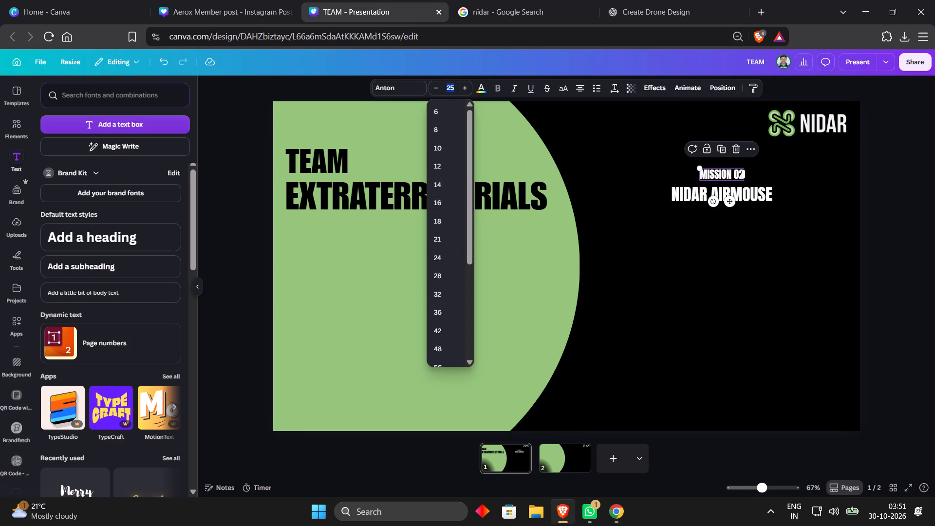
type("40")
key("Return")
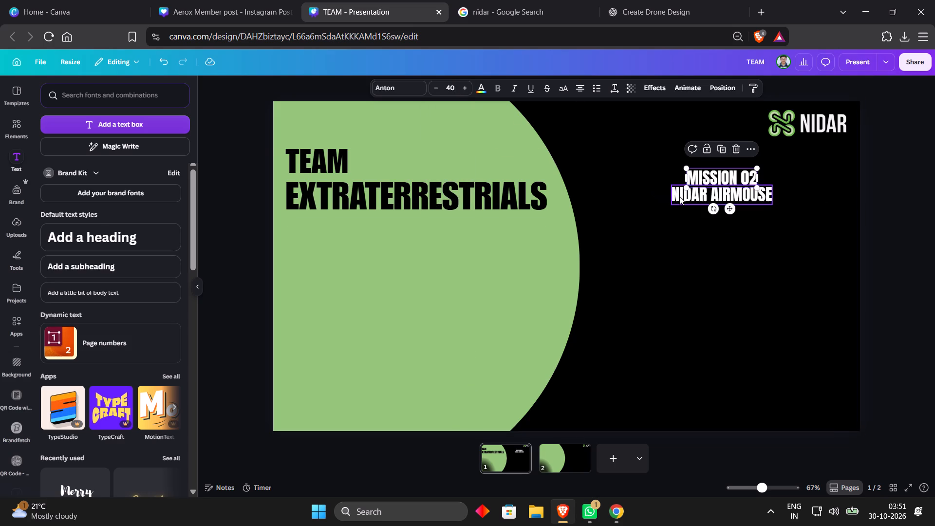
Set the "NIDAR AIRMOUSE" text's font size to 80.
left_click(680, 196)
left_click(452, 88)
type("80")
key("Return")
left_click(915, 244)
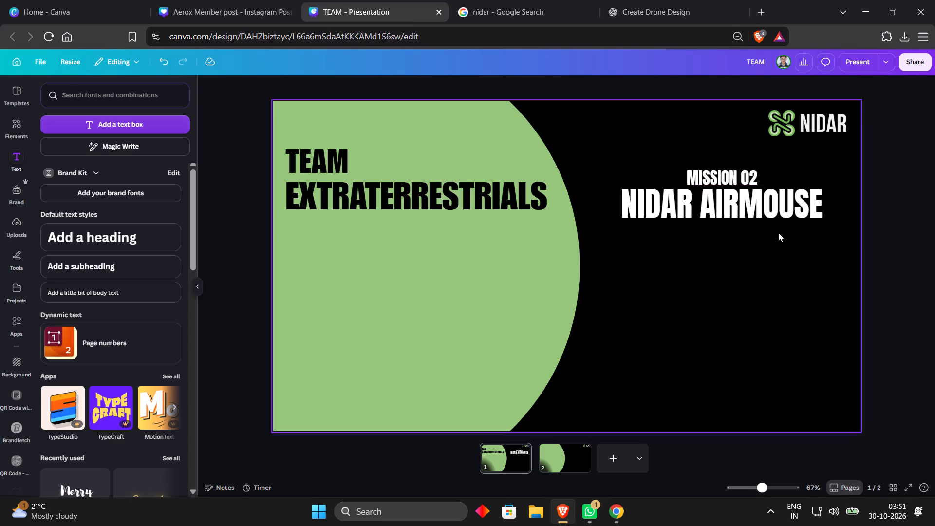
Set the "MISSION 02" text's font size to 35.
left_click(714, 175)
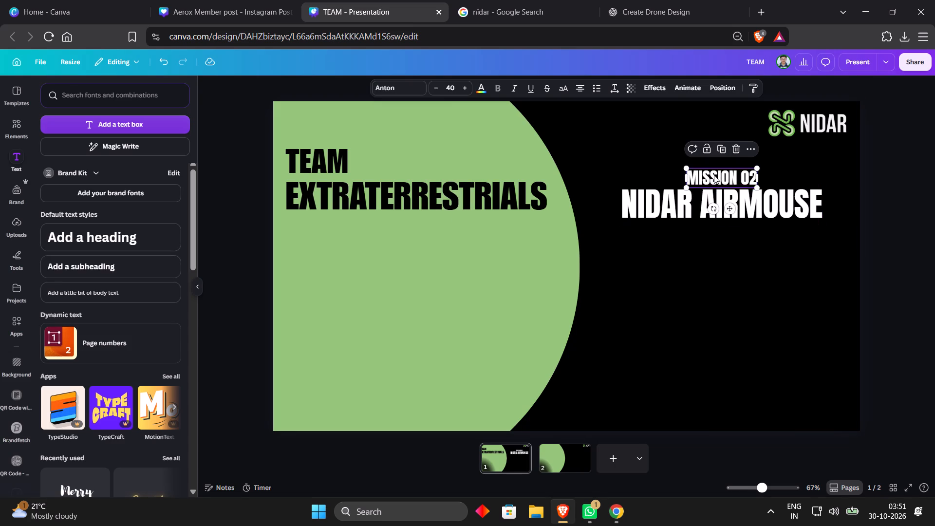
left_click(451, 85)
type("35")
key("Return")
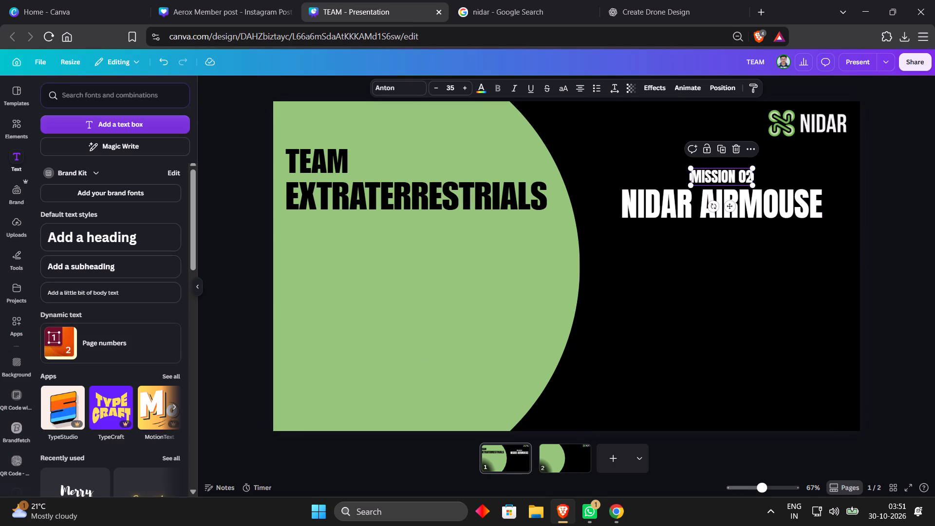
left_click(934, 126)
Group the "MISSION 02" and "NIDAR AIRMOUSE" texts and align the group to the vertical middle of the page.
left_click(719, 175)
left_click(712, 214, "shift")
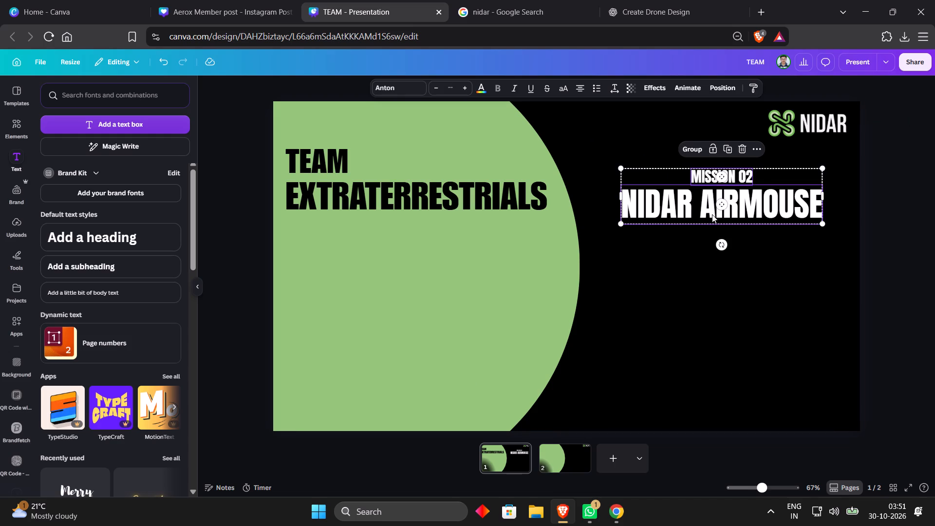
key("ctrl+g")
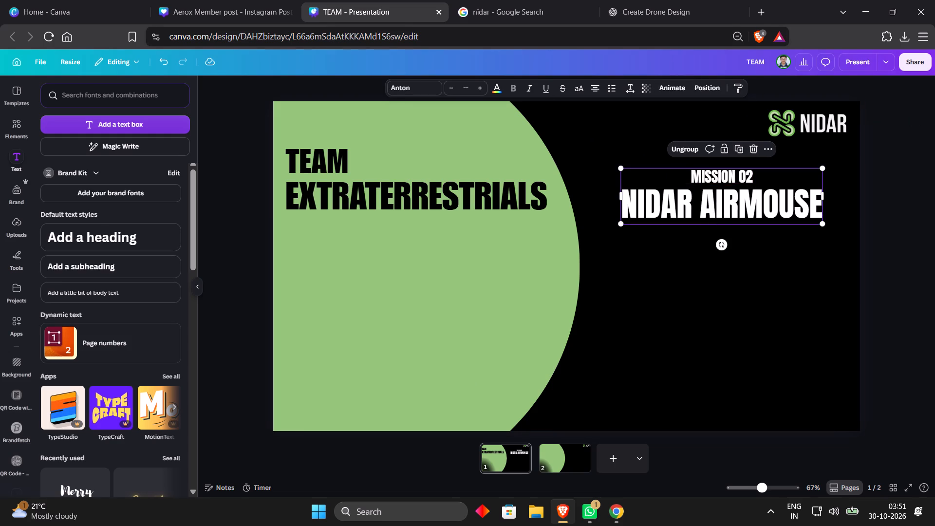
left_click(704, 93)
left_click(106, 222)
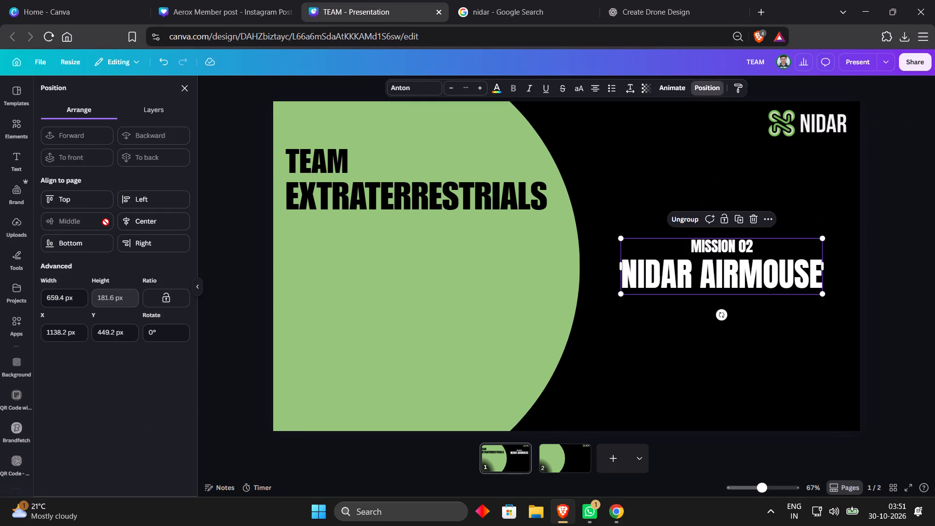
double_click(909, 233)
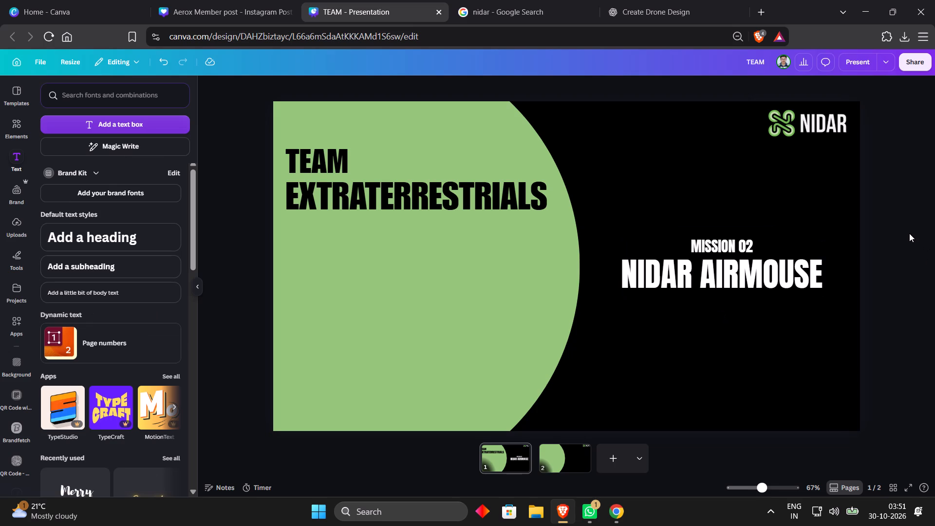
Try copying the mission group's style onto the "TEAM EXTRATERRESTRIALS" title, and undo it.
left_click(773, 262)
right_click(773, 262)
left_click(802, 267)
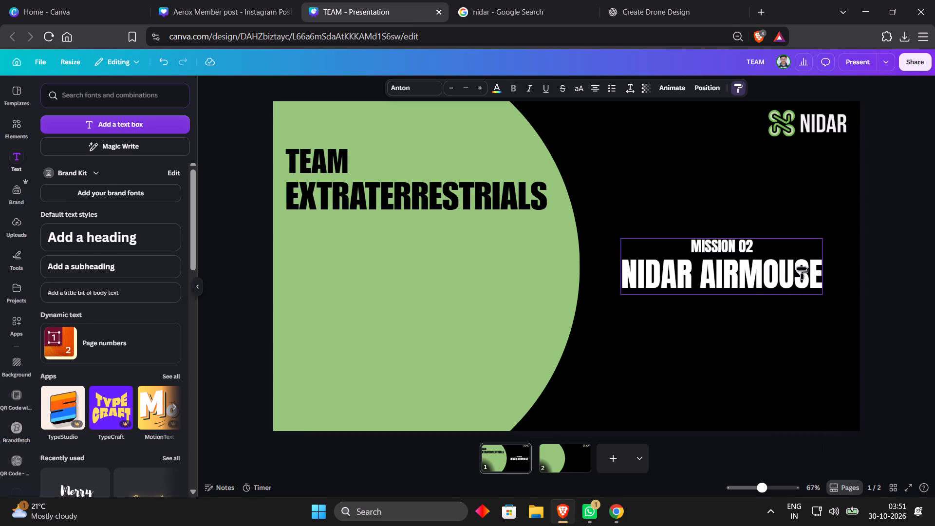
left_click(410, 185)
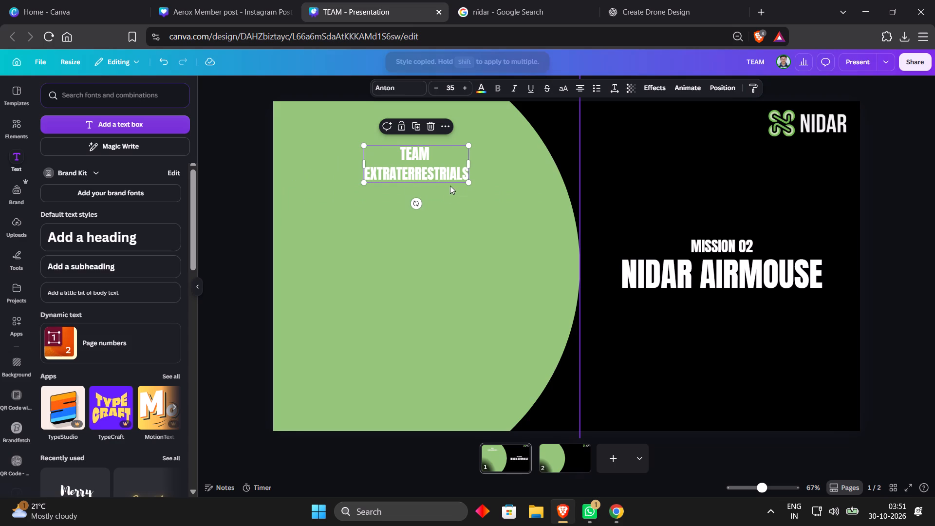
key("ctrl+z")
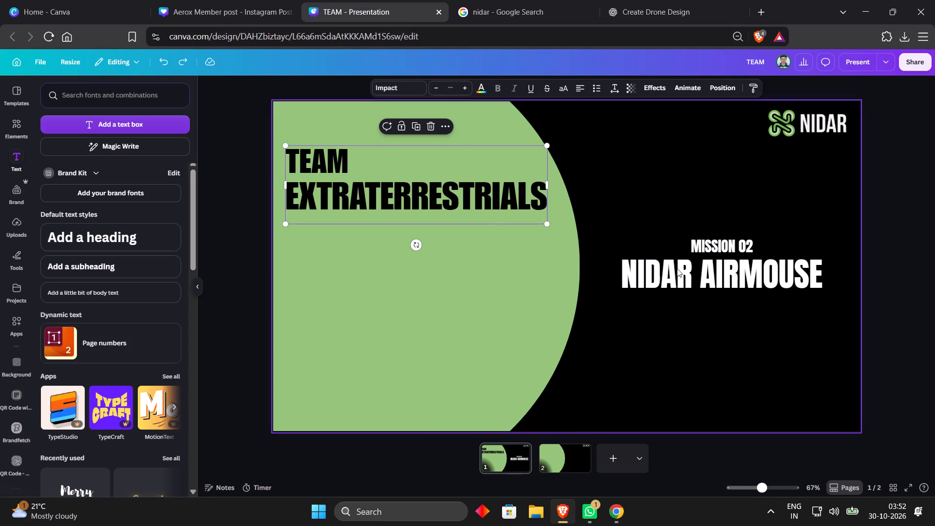
Change the "TEAM EXTRATERRESTRIALS" title's font to Anton.
left_click(692, 270)
left_click(423, 202)
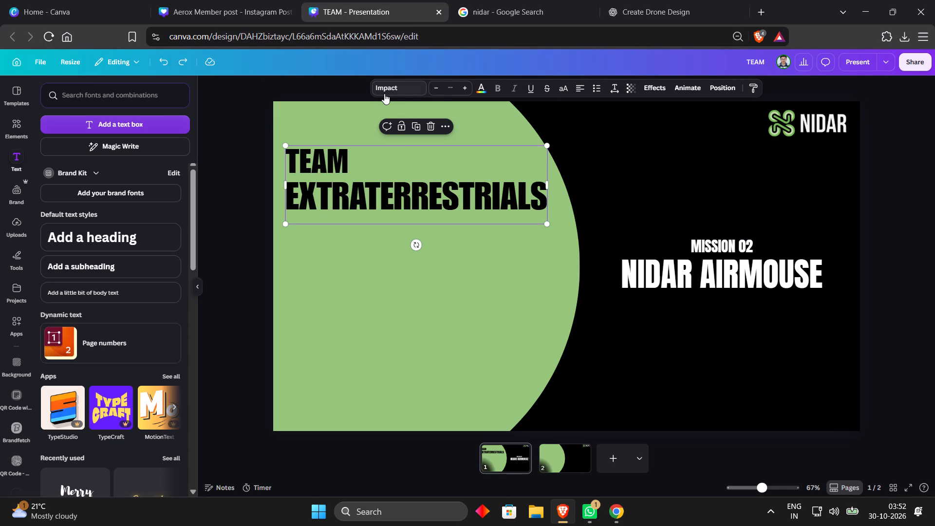
left_click(384, 94)
left_click(90, 298)
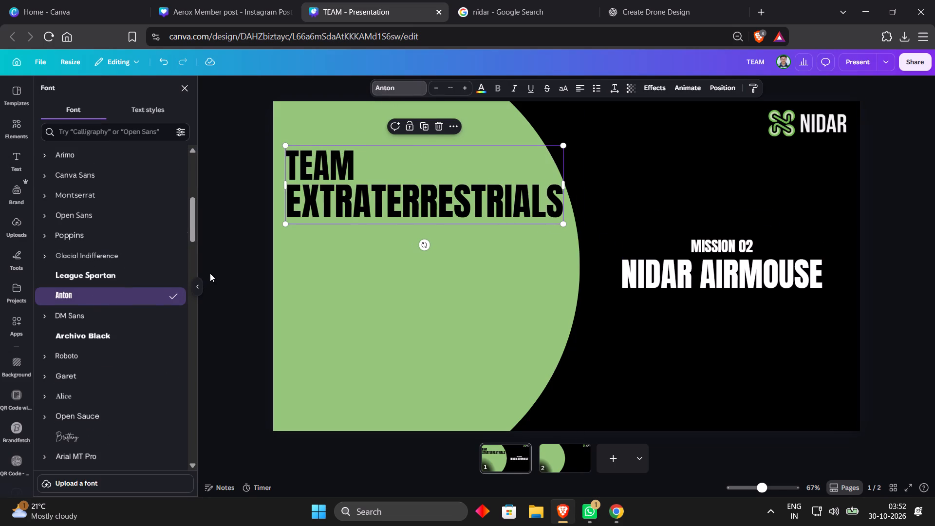
double_click(219, 282)
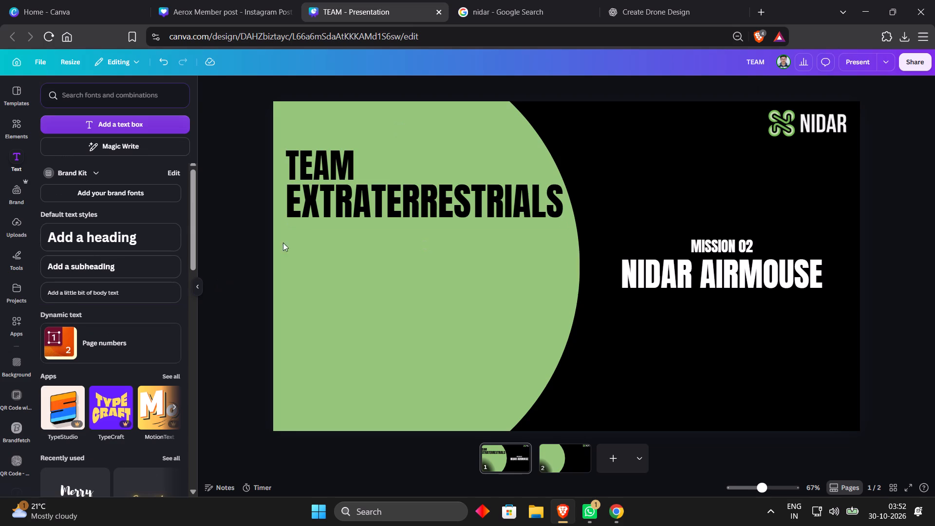
Nudge the "TEAM EXTRATERRESTRIALS" title slightly left, closer to the slide's left edge.
left_click(324, 214)
key("Left")
key("Left")
key("Left")
key("Left")
key("Left")
key("Left")
key("Left")
key("Left")
key("Left")
key("Left")
key("Left")
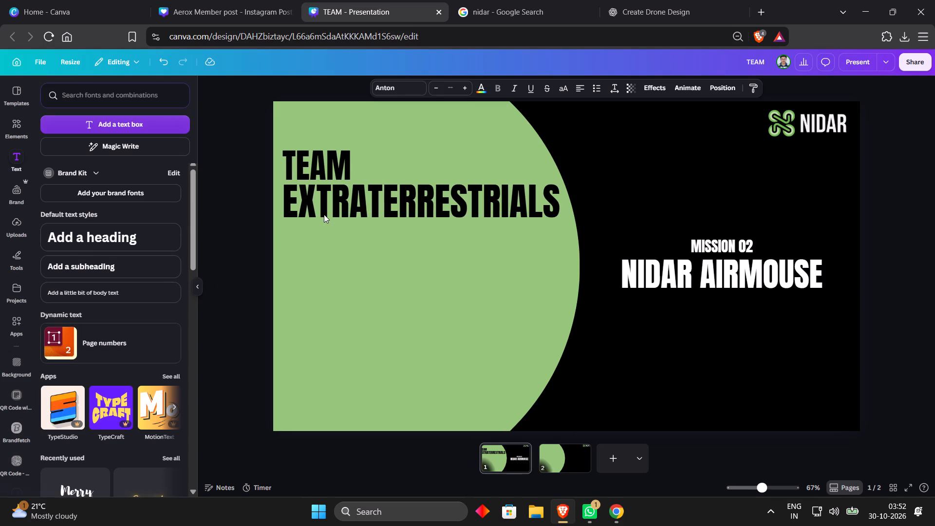
key("Left")
key("Left")
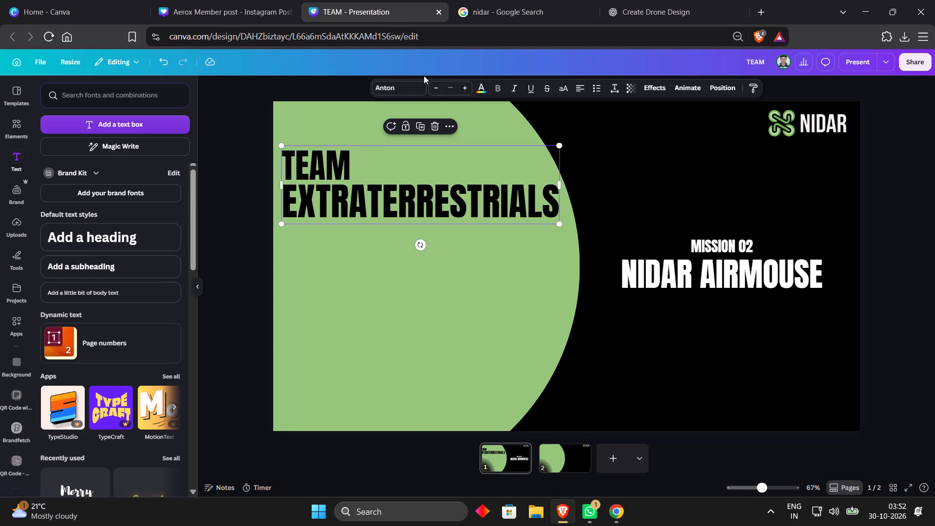
Reduce the "TEAM EXTRATERRESTRIALS" title's font size by five points so it sits further inside the green circle.
triple_click(436, 91)
left_click(436, 91)
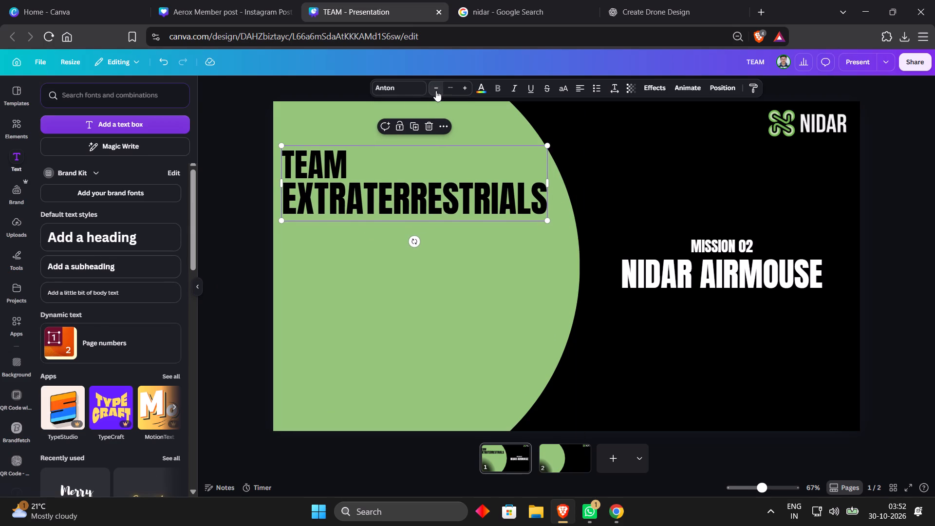
left_click(436, 91)
left_click(201, 260)
Nudge the "TEAM EXTRATERRESTRIALS" title slightly right within the green circle.
left_click(420, 166)
key("Right")
key("Right")
key("Right")
key("Right")
key("Right")
key("Right")
key("Right")
key("Right")
key("Right")
key("Right")
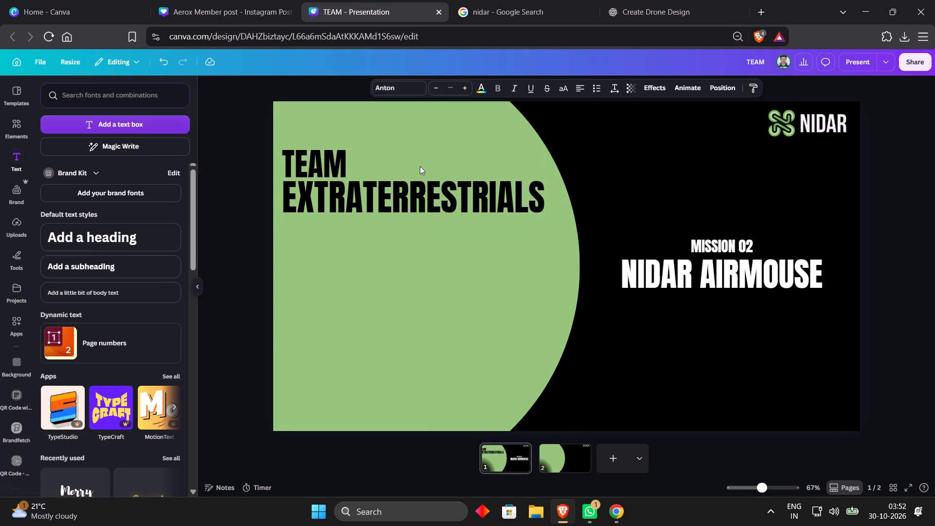
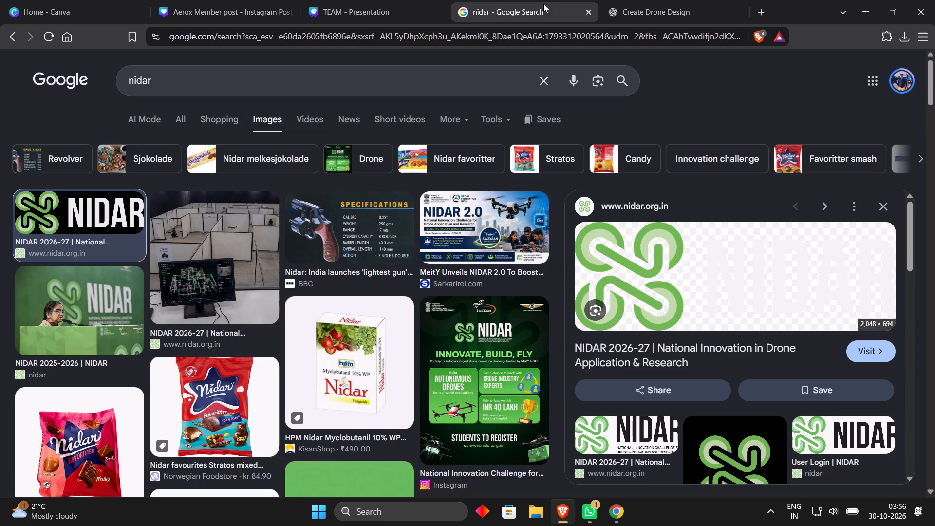
left_click(588, 15)
Switch to the TEAM presentation in Canva, collapse the text side panel and deselect the Mission 02 text.
left_click(379, 1)
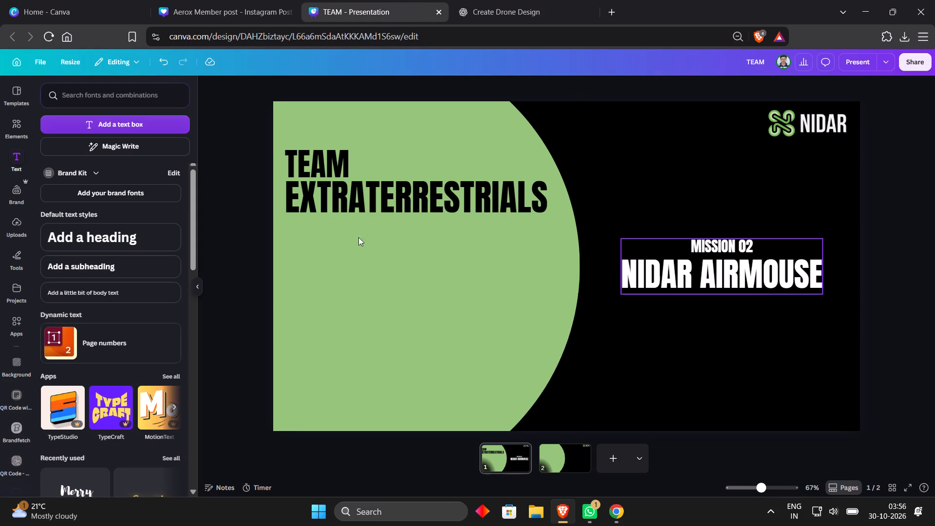
left_click(199, 286)
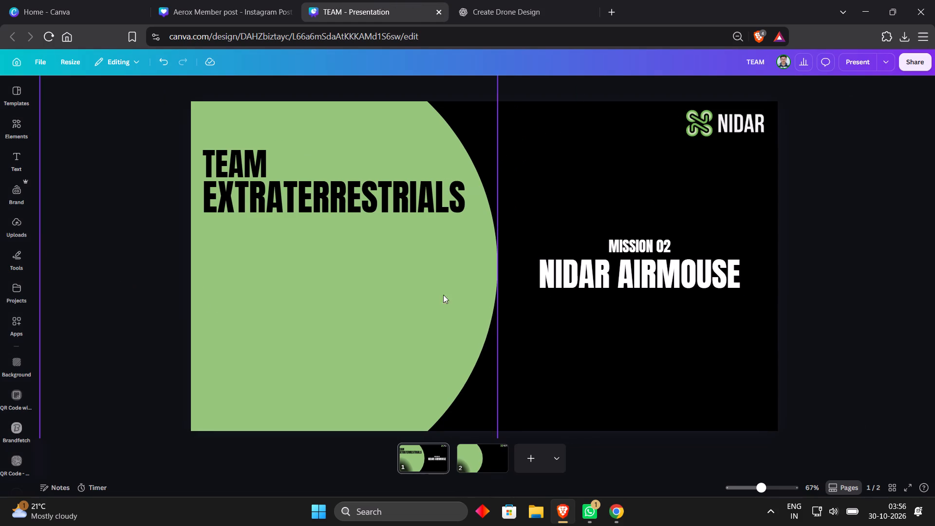
left_click(865, 286)
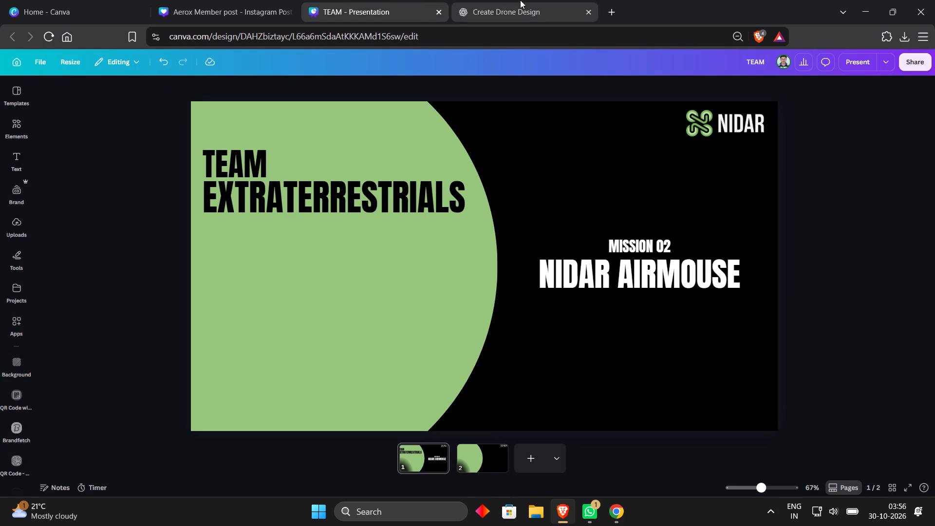
Switch back to the Create Drone Design chat to check on the edited drone image.
left_click(520, 0)
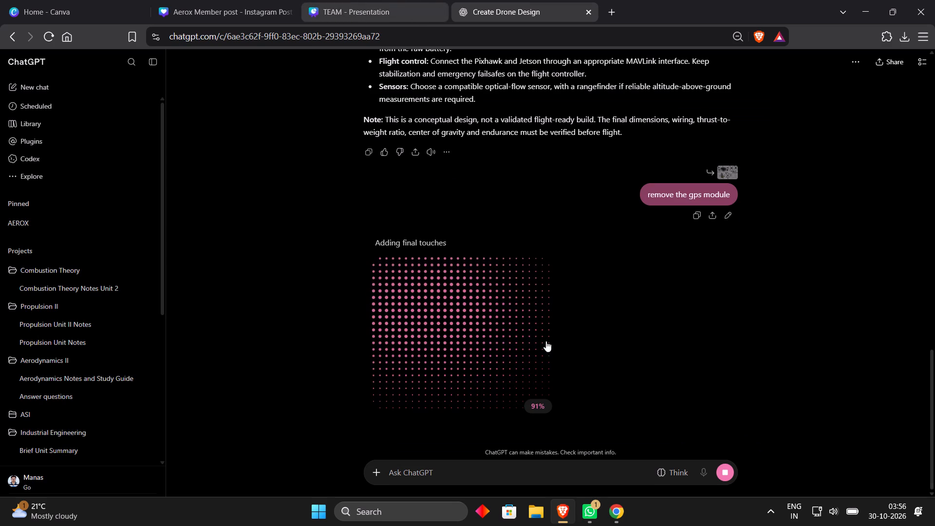
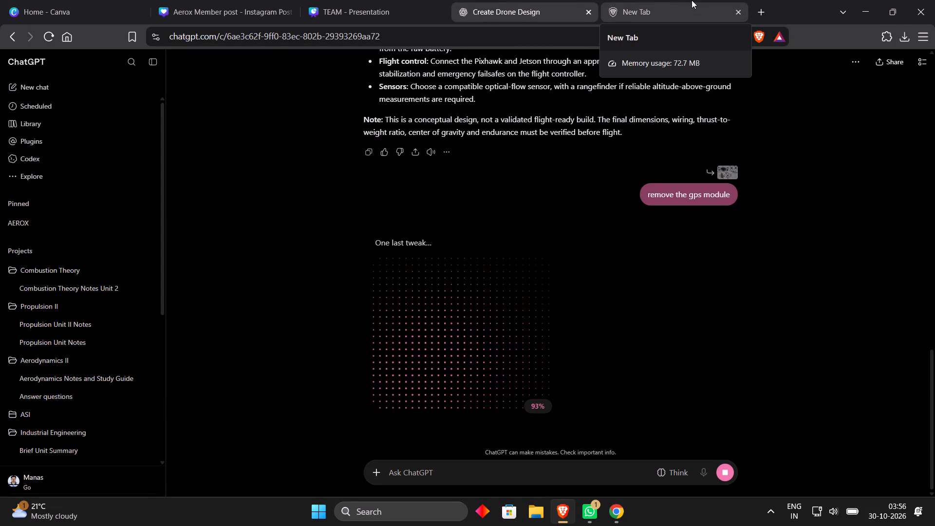
Switch to the Aerox Member post design in Canva while the drone image is being generated.
left_click(195, 4)
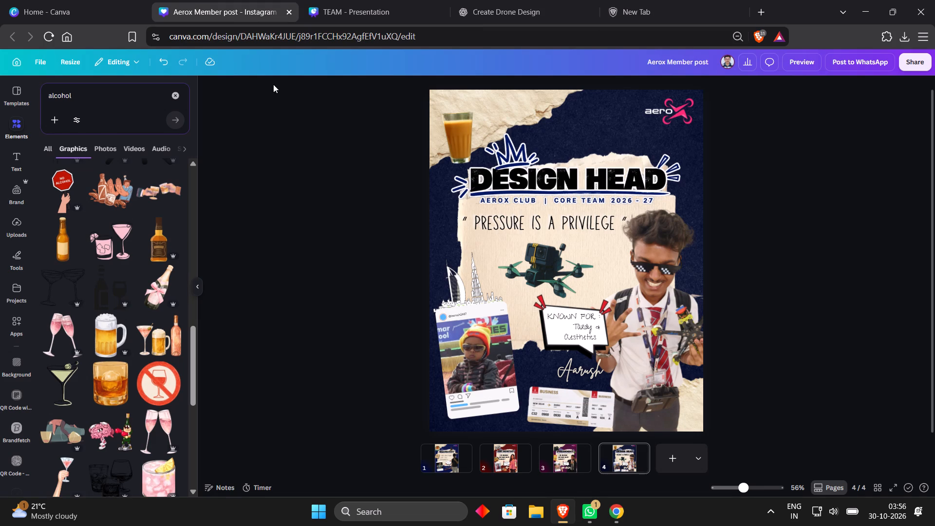
Reveal the hidden background app icons in the Windows system tray.
left_click(773, 517)
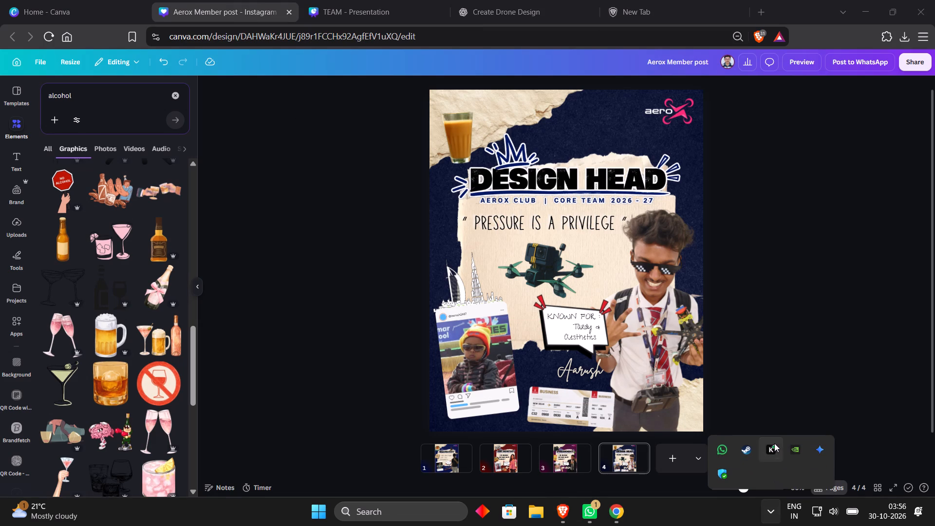
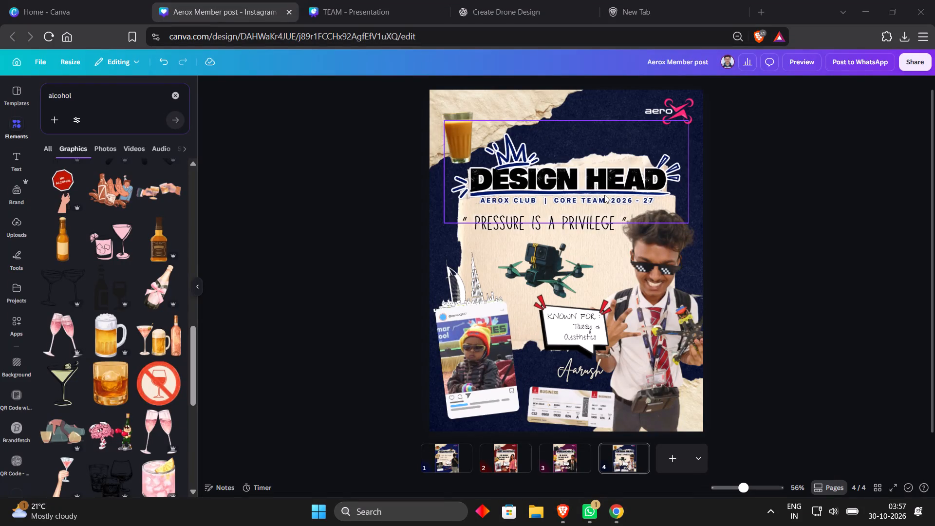
Check the GPS-free drone image's generation progress in ChatGPT, opening Instagram in the spare browser tab meanwhile.
left_click(578, 0)
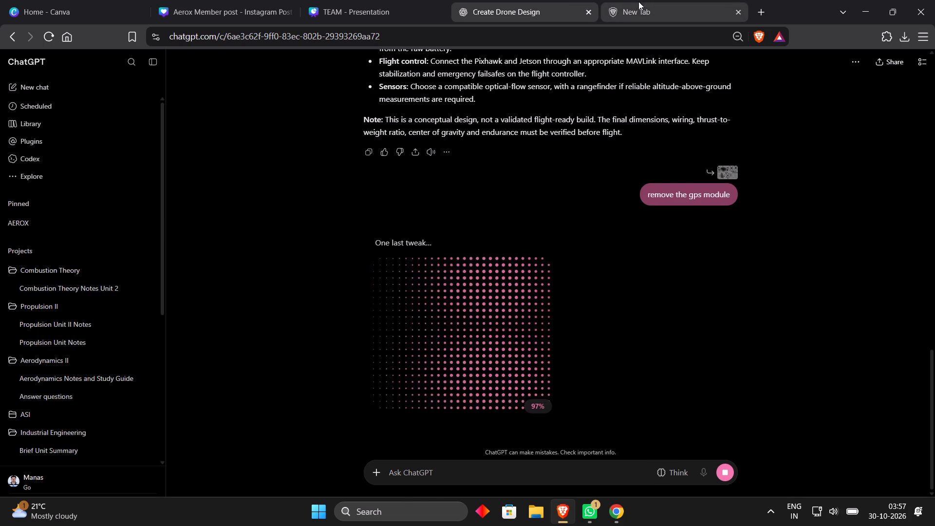
left_click(638, 2)
left_click(660, 113)
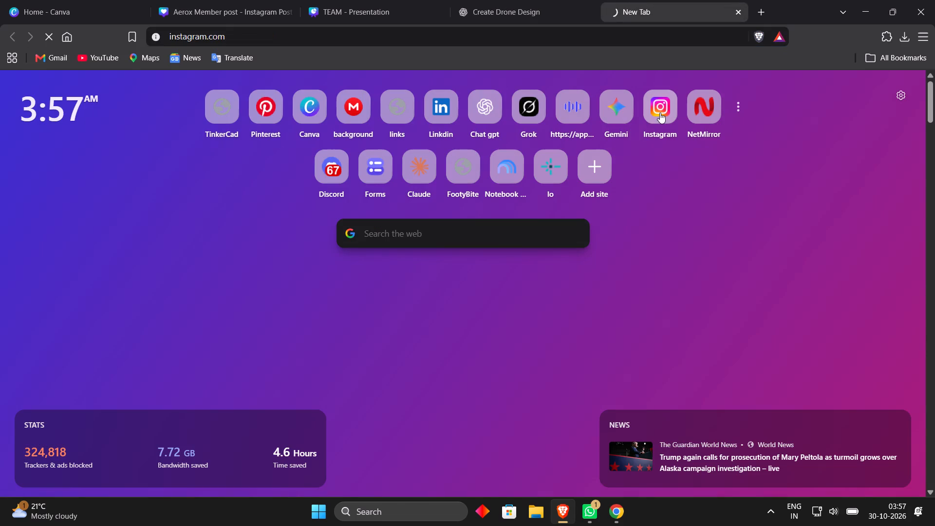
left_click(495, 7)
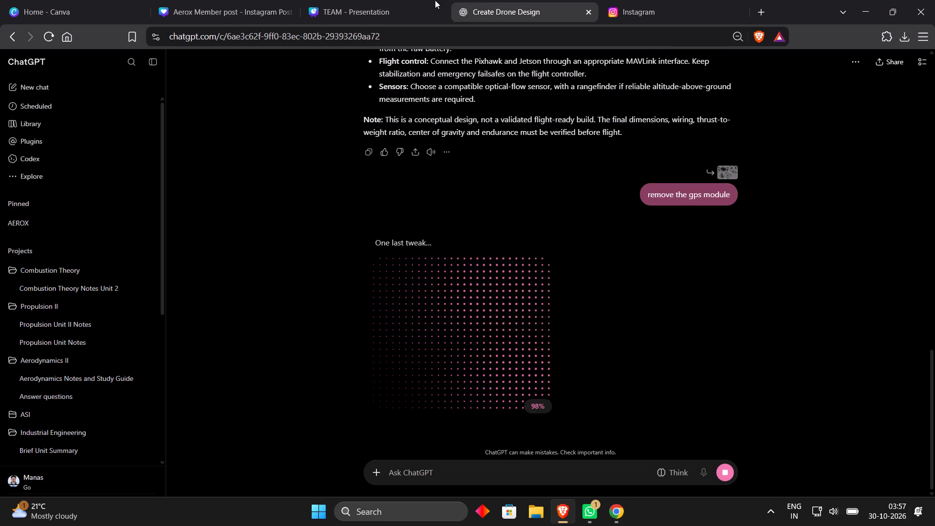
left_click(417, 0)
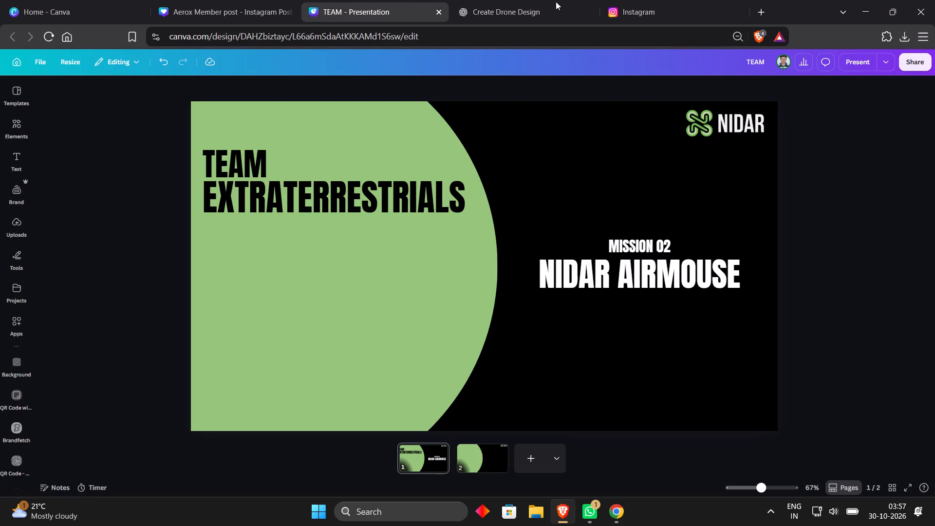
left_click(492, 9)
Add a bulleted subheading text box to page 1 of the TEAM presentation, placed below the TEAM EXTRATERRESTRIALS title.
left_click(395, 1)
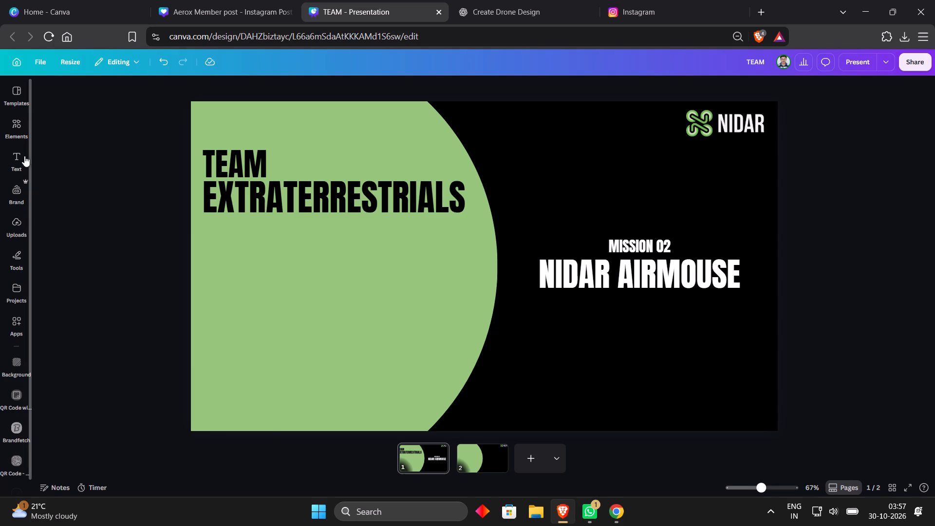
left_click(16, 166)
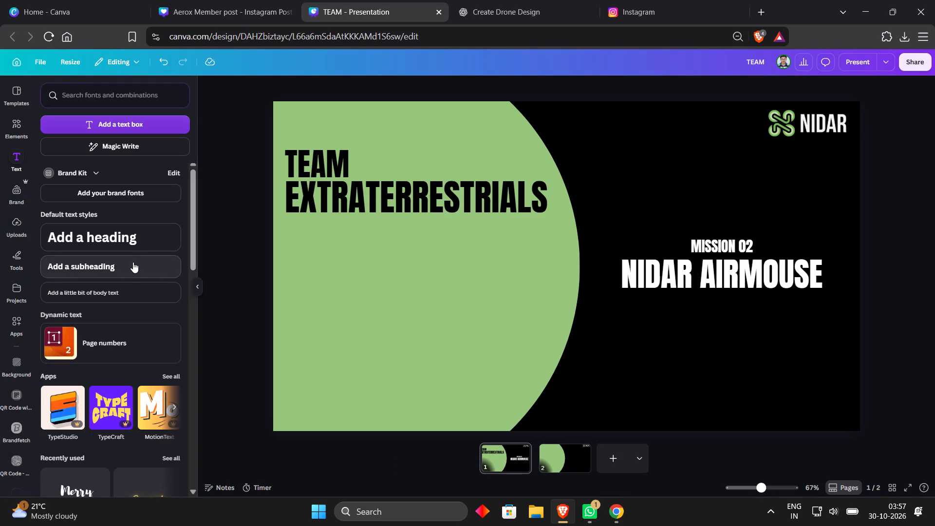
left_click(133, 262)
left_click(198, 284)
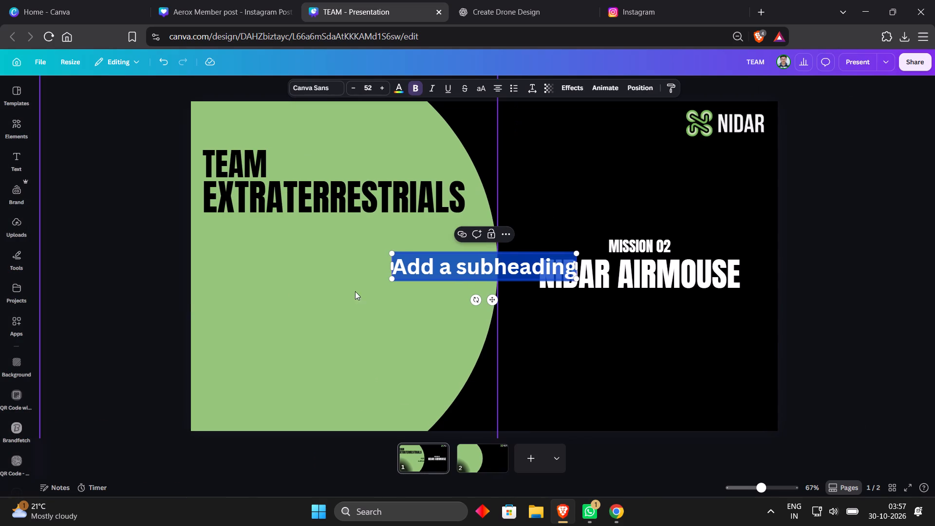
left_click(138, 300)
left_click(438, 273)
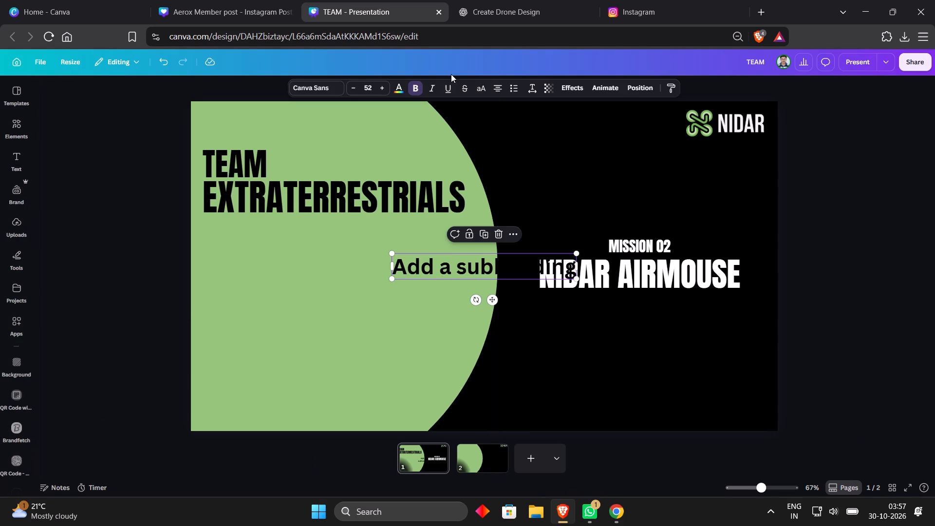
left_click(513, 92)
left_click_drag(498, 265, 312, 254)
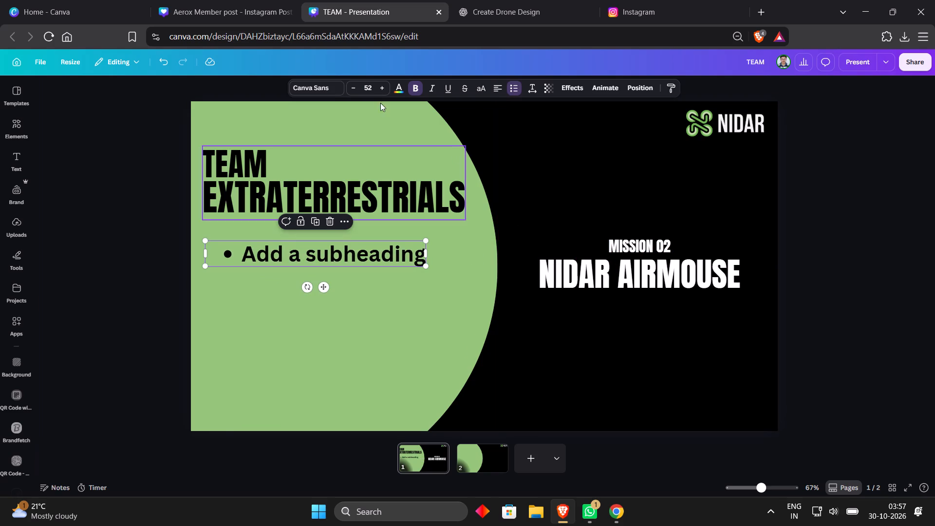
Set the bulleted subheading's font size to 35.
left_click(376, 91)
left_click(368, 91)
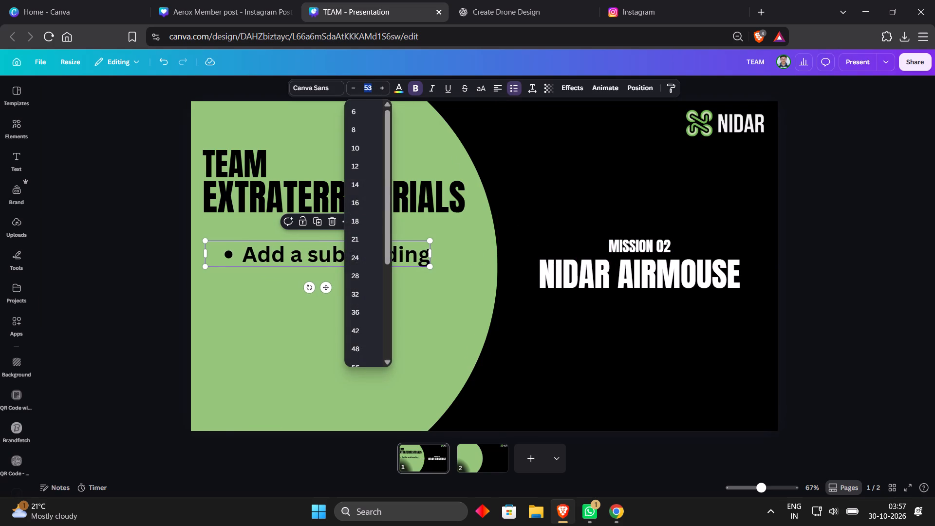
type("40")
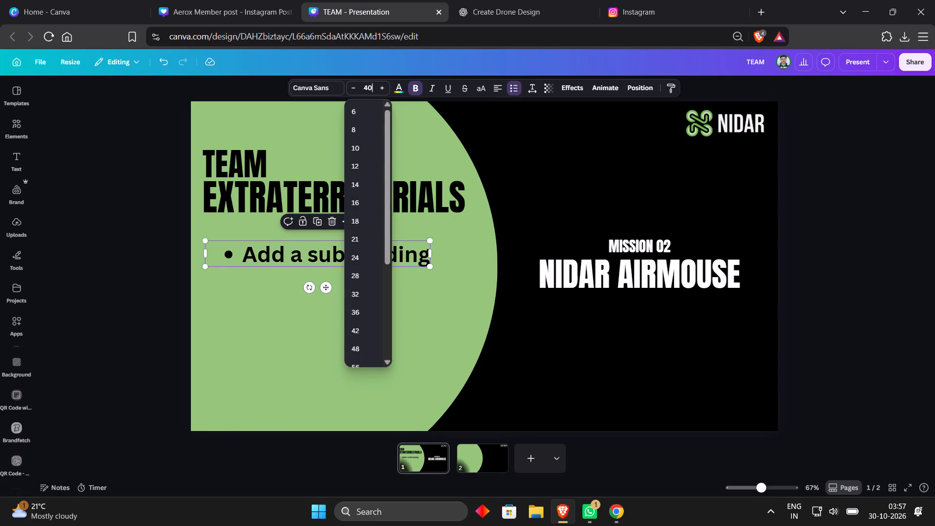
key("Return")
left_click(370, 90)
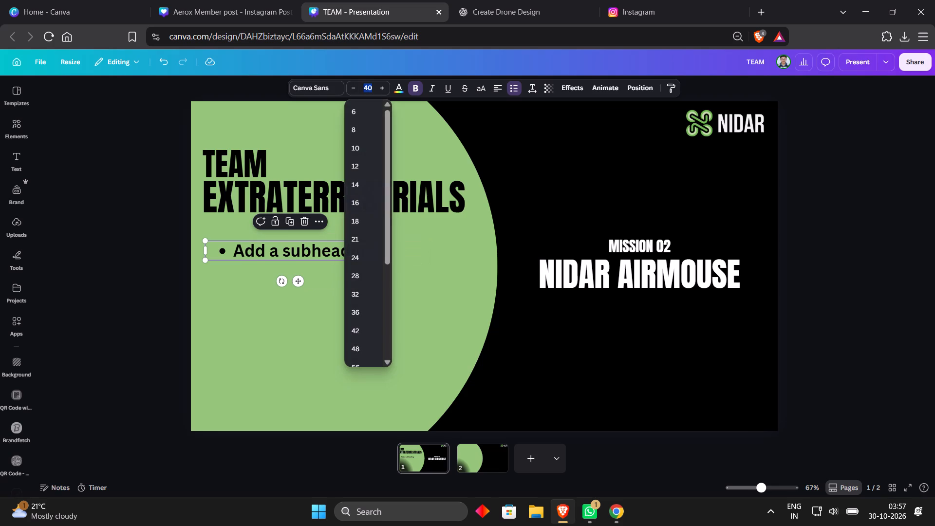
type("35")
key("Return")
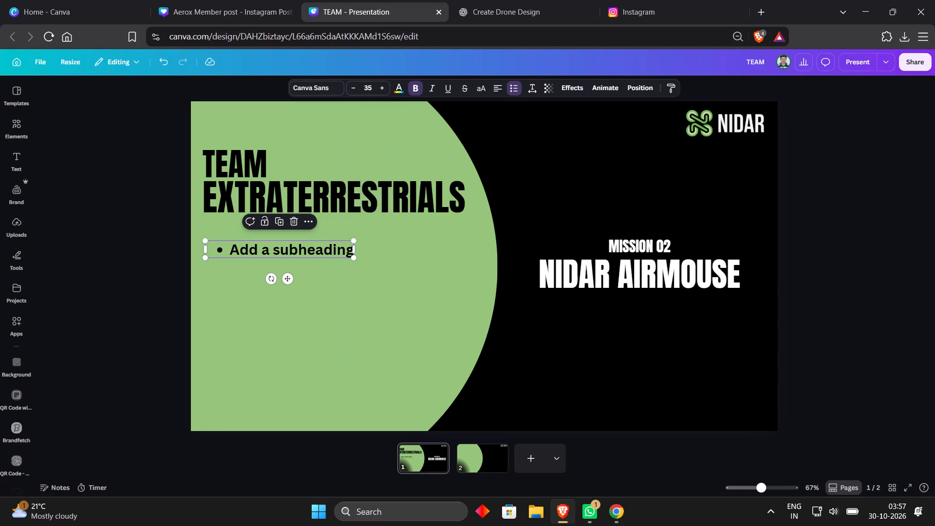
left_click(133, 247)
Replace the subheading placeholder with "Faculty", keeping it as a bullet point.
double_click(269, 247)
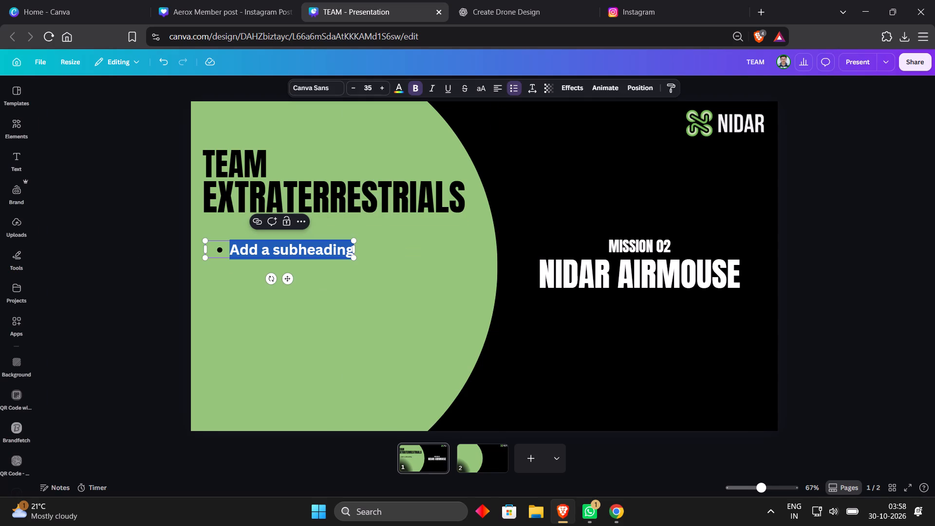
left_click(513, 89)
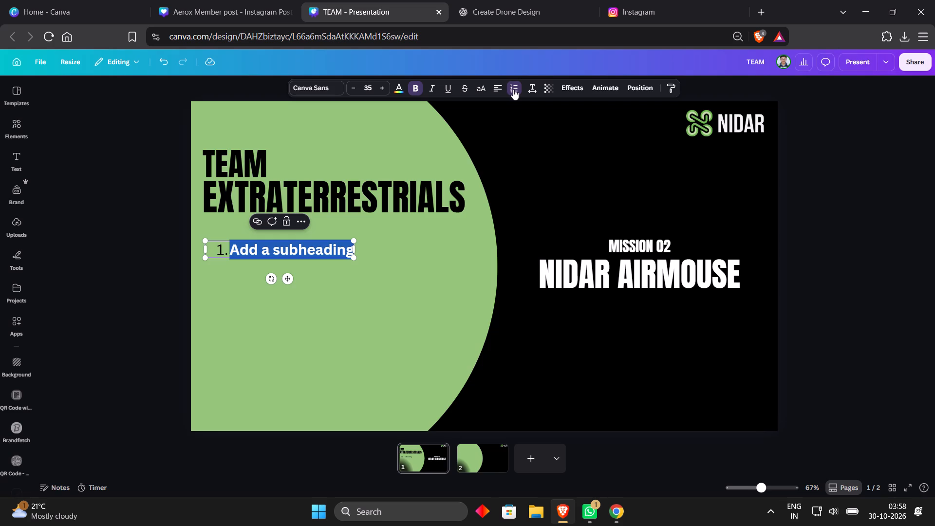
left_click(513, 89)
left_click(513, 89)
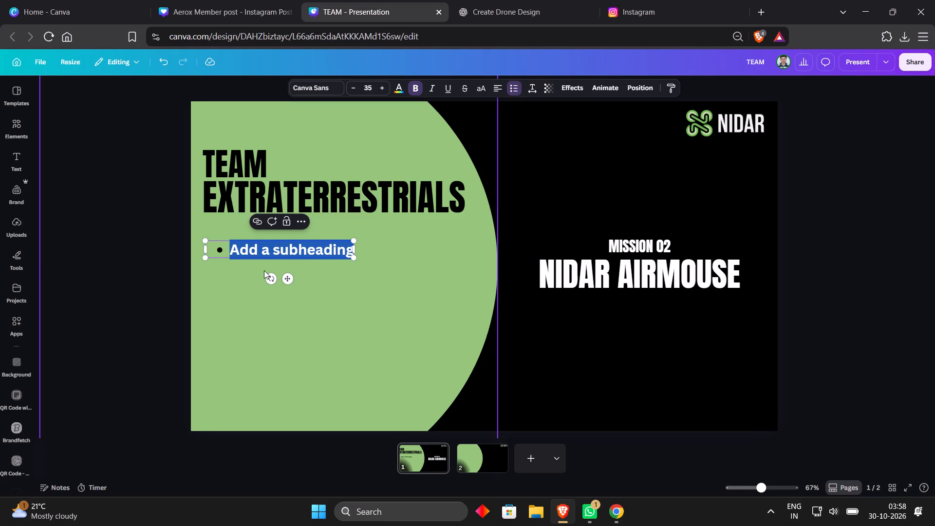
key("shift+r")
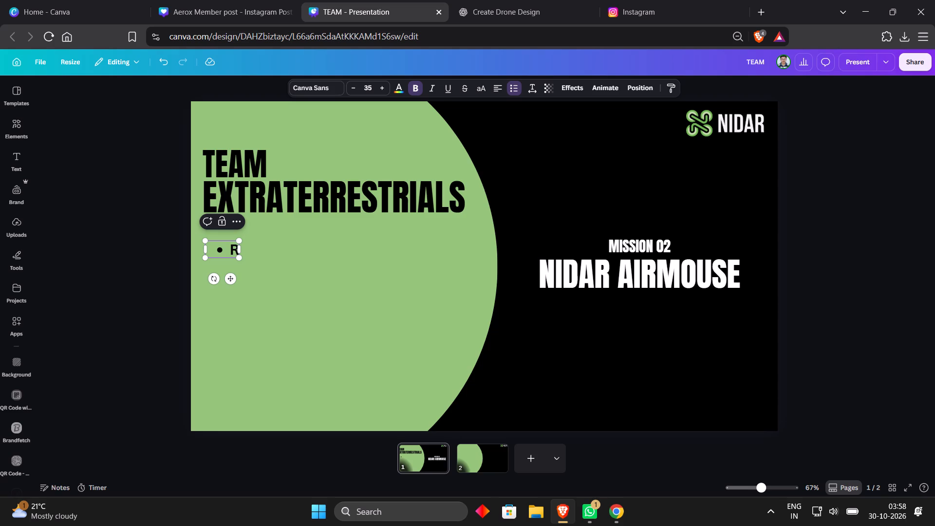
key("BackSpace")
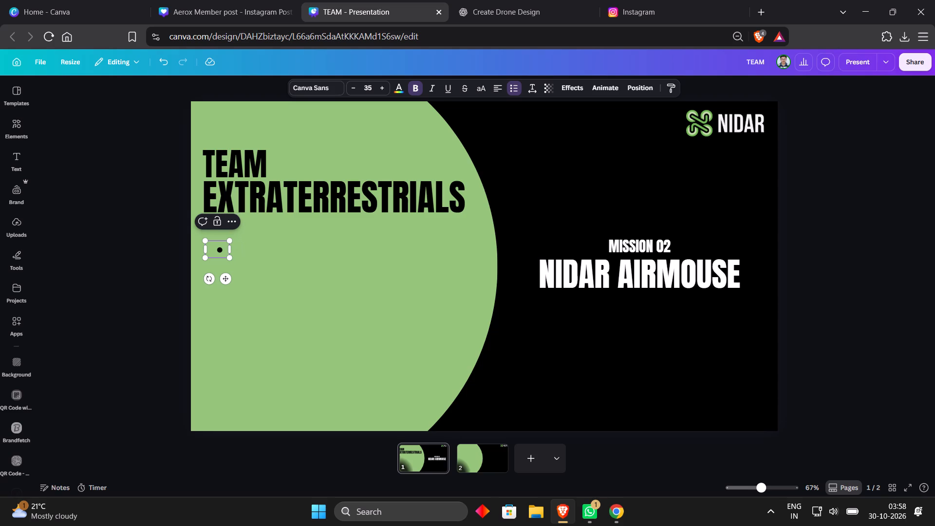
type("Fac")
type("ulty")
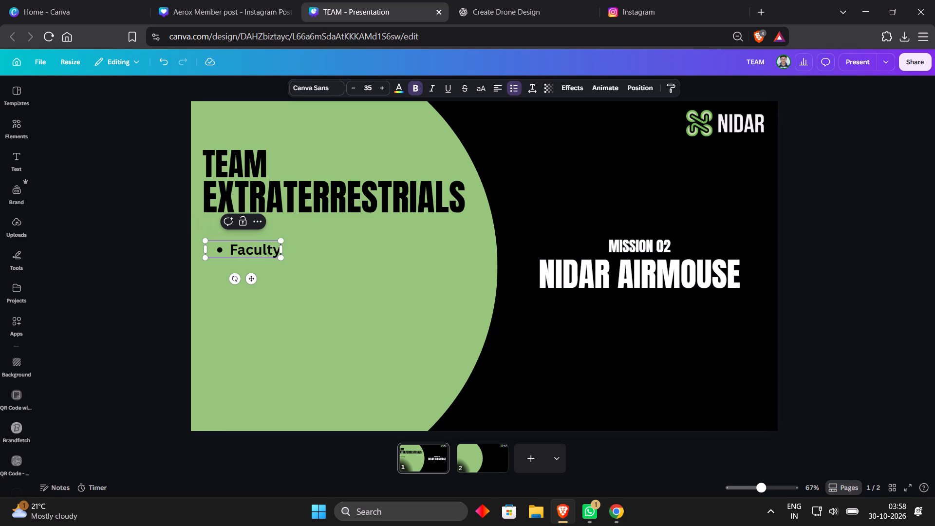
Switch to the NIDAR team dashboard in Chrome and view the team members and their roles.
left_click(618, 508)
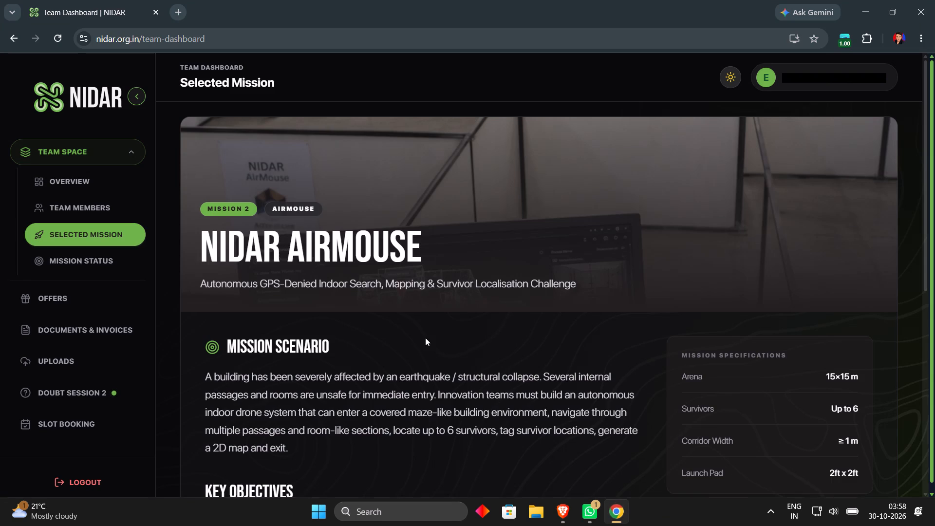
scroll(425, 338, "down", 1)
left_click(96, 214)
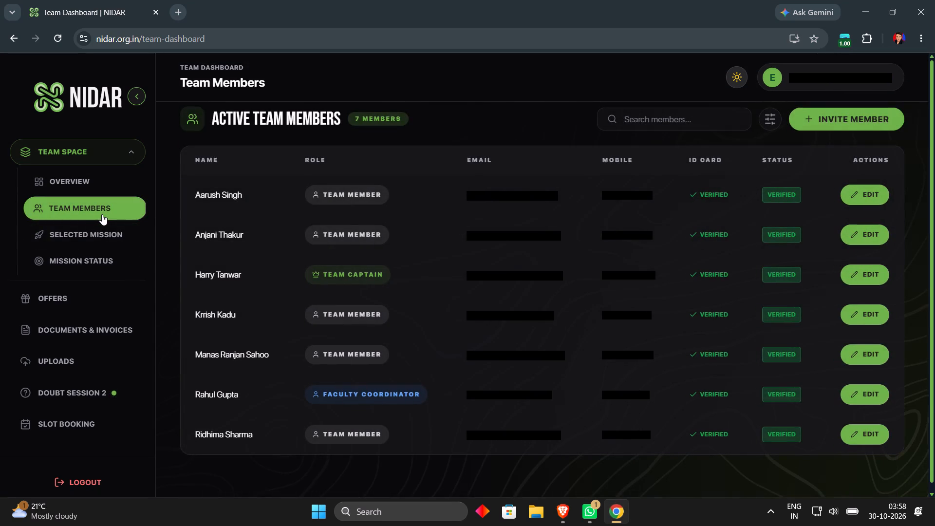
Review the dashboard's Slot Booking, Doubt Session 2, Uploads, Documents & Invoices and Offers sections.
left_click(92, 421)
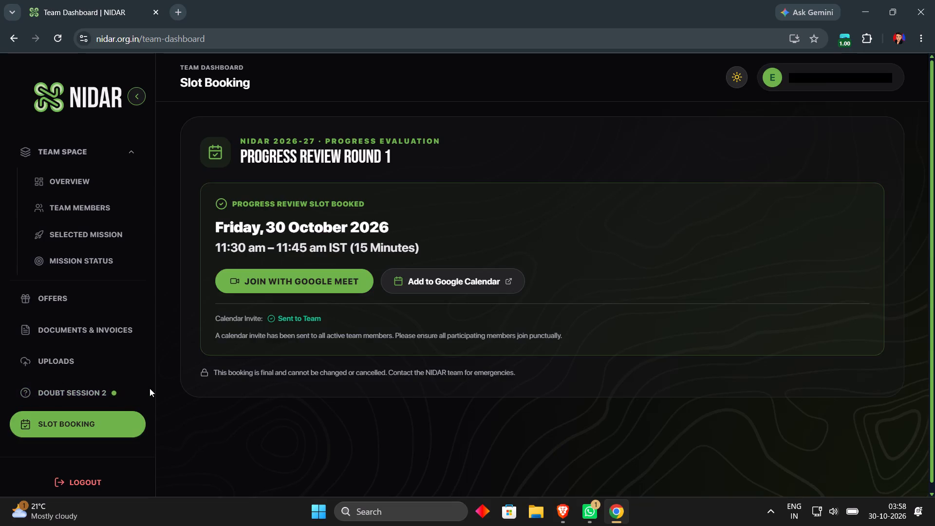
left_click(104, 393)
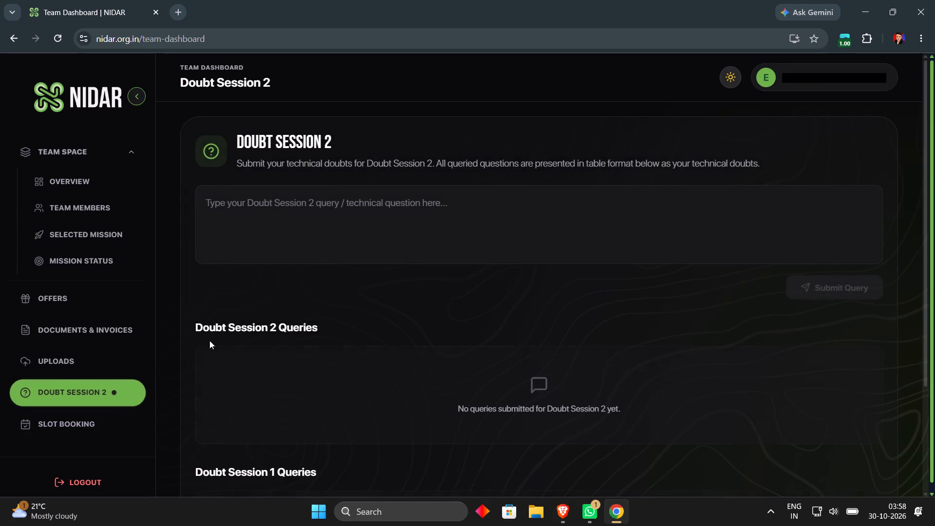
scroll(317, 268, "down", 3)
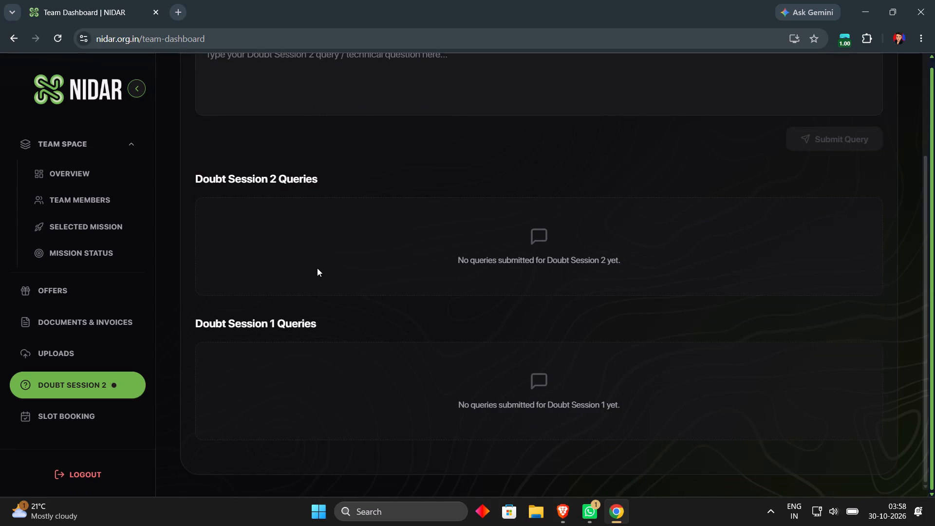
scroll(317, 268, "up", 2)
left_click(69, 357)
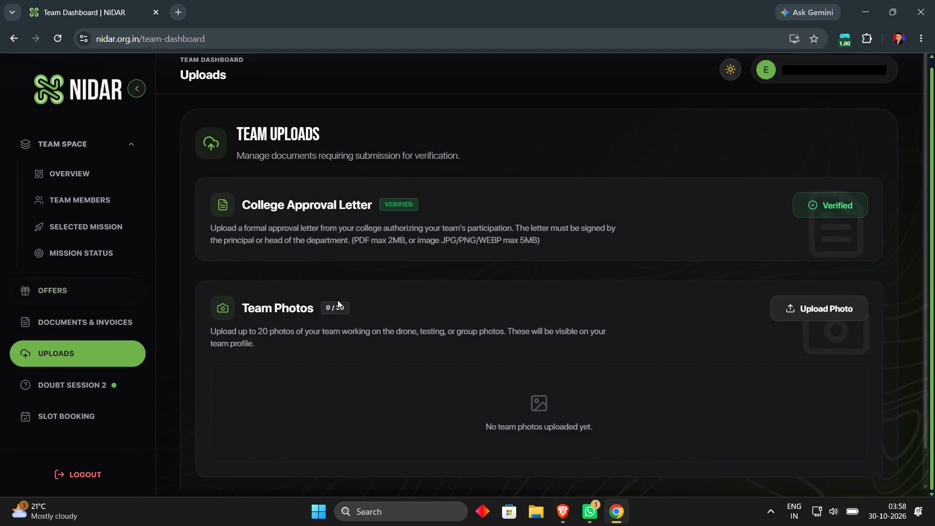
left_click(50, 327)
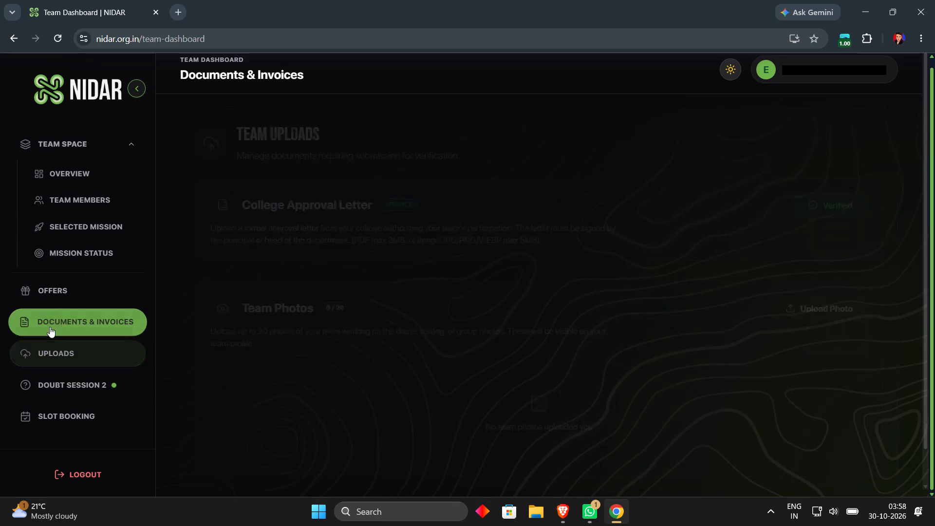
left_click(63, 297)
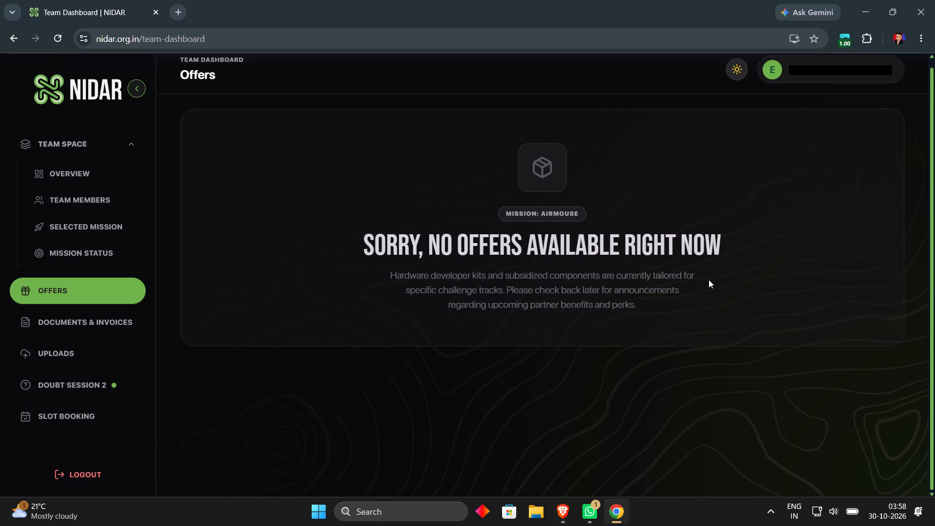
Examine the team profile and status details in the dashboard's Overview.
left_click(65, 169)
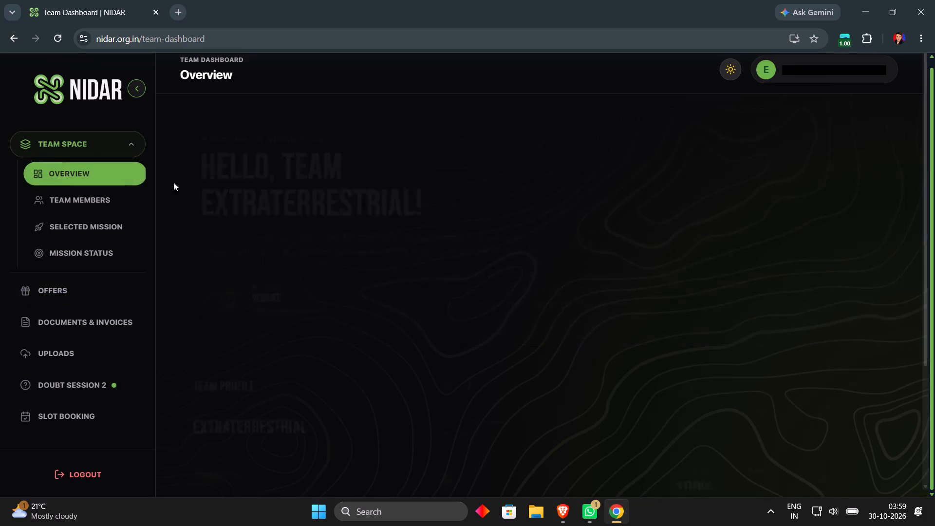
scroll(377, 231, "down", 1)
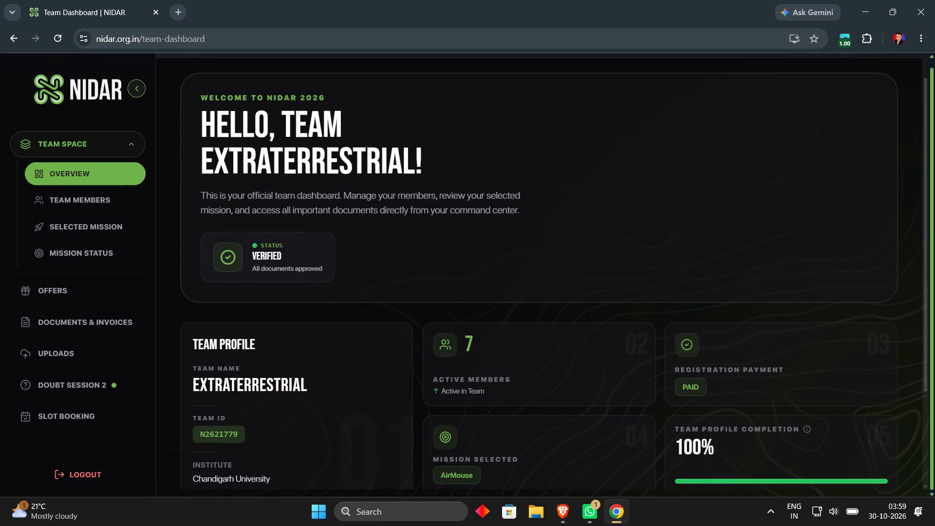
scroll(377, 231, "down", 1)
scroll(377, 231, "up", 1)
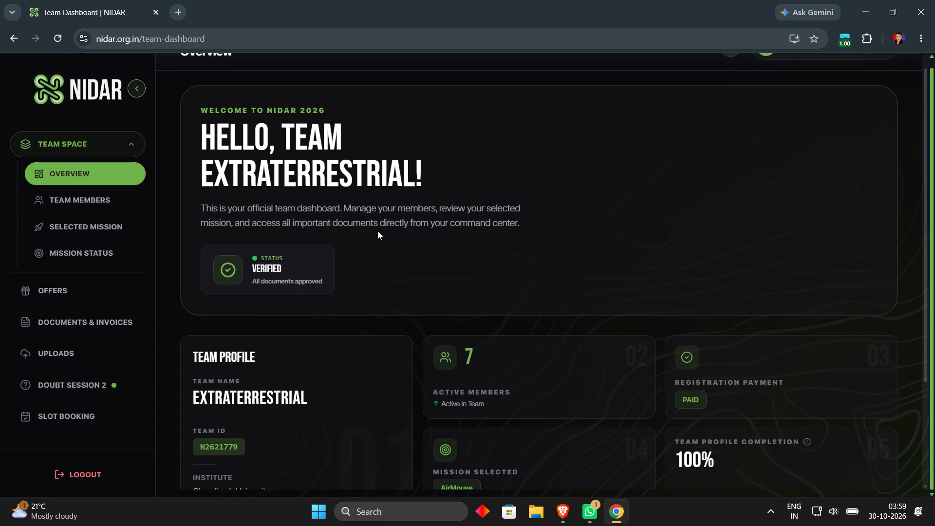
scroll(377, 231, "up", 1)
scroll(377, 231, "down", 1)
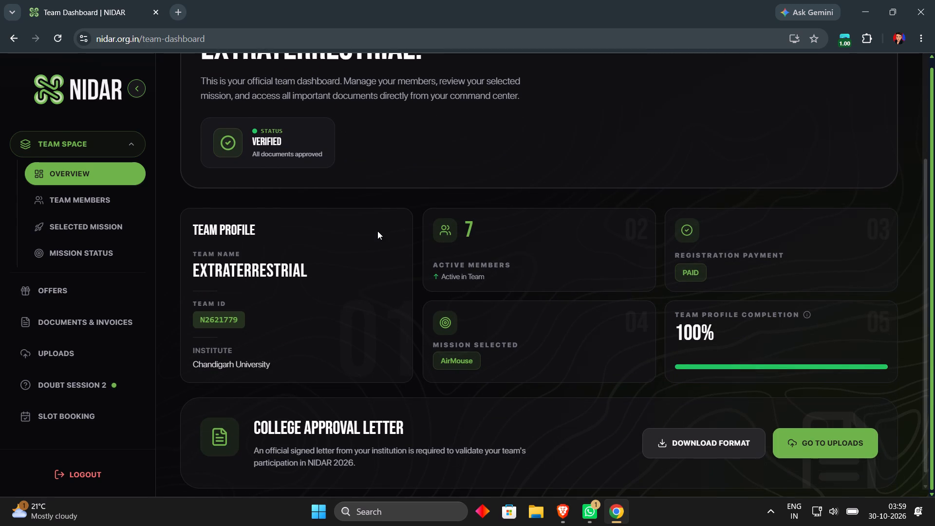
Read the selected NIDAR AIRMOUSE mission's scenario, specifications, key objectives and important highlights.
left_click(80, 231)
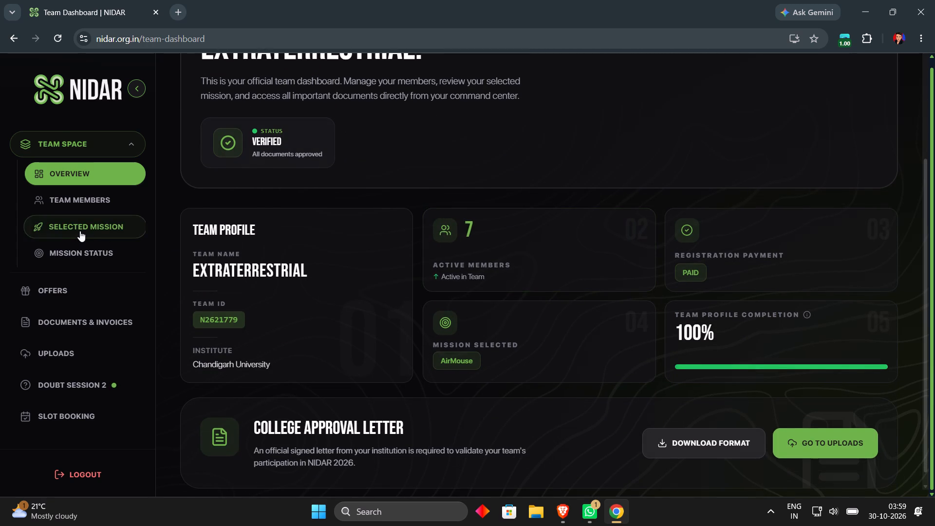
scroll(280, 232, "up", 1)
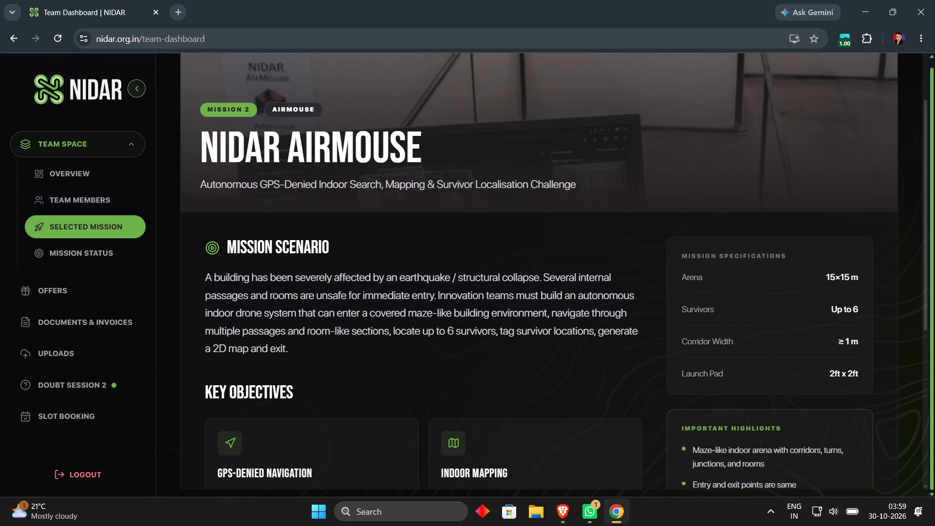
scroll(306, 278, "down", 1)
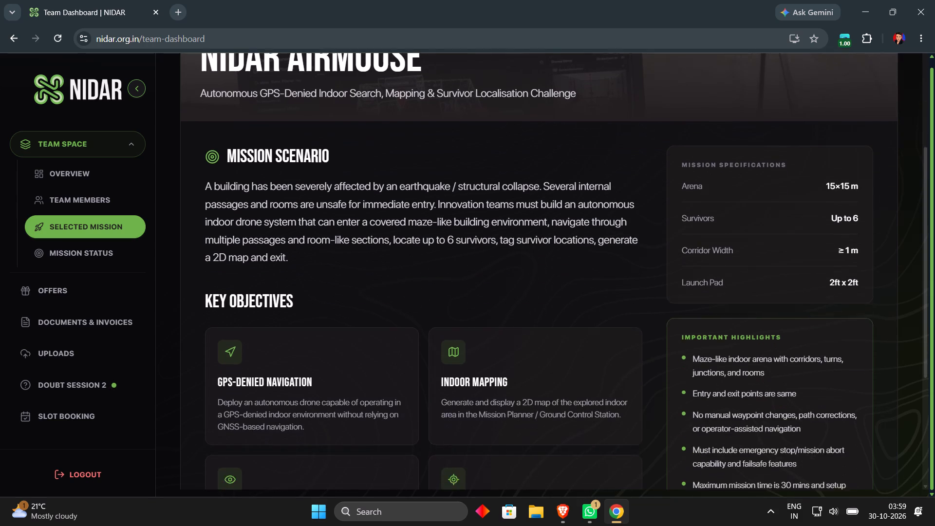
scroll(306, 278, "down", 5)
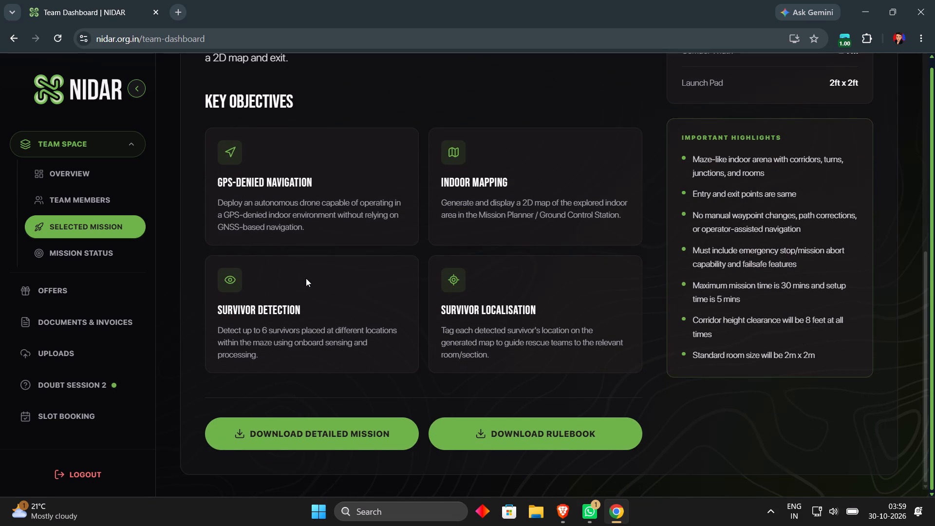
Reread the NIDAR AIRMOUSE mission's scenario, specifications, key objectives and important highlights.
scroll(306, 278, "up", 2)
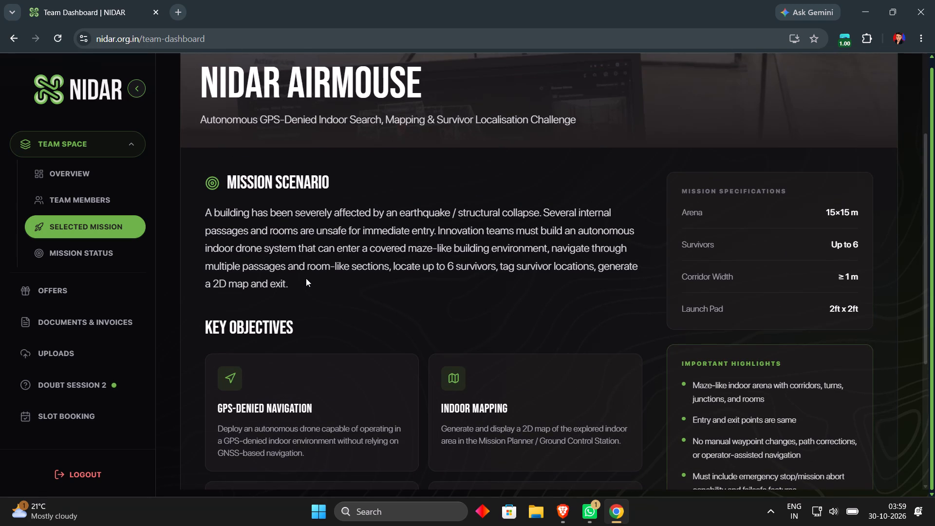
scroll(306, 278, "up", 2)
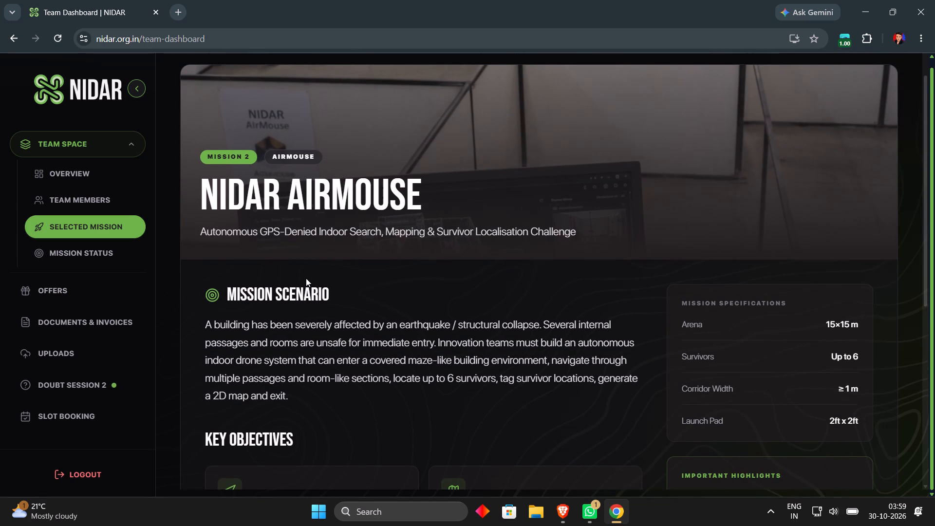
scroll(306, 278, "down", 1)
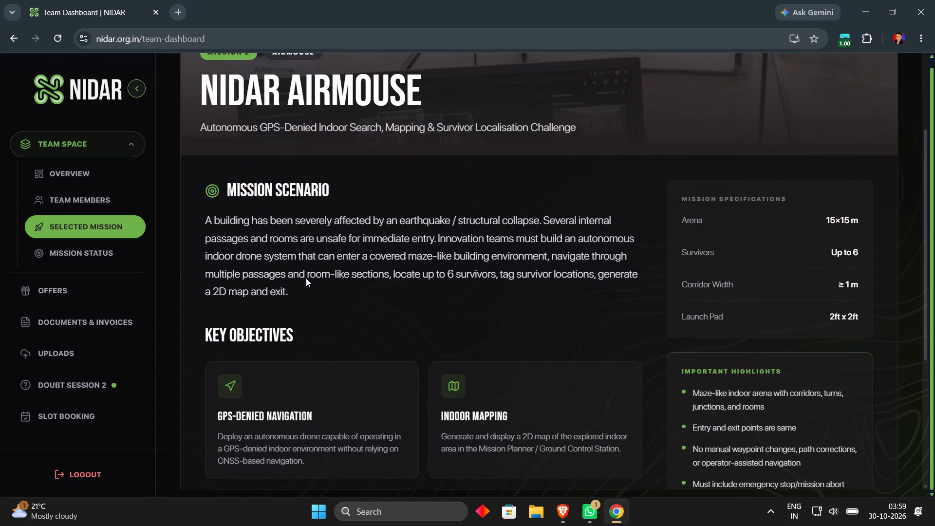
scroll(306, 278, "down", 4)
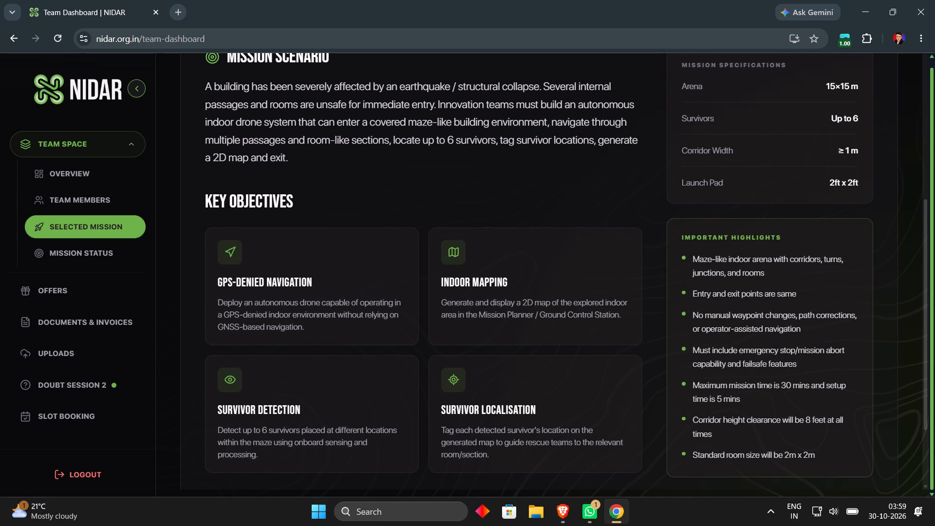
scroll(306, 278, "up", 2)
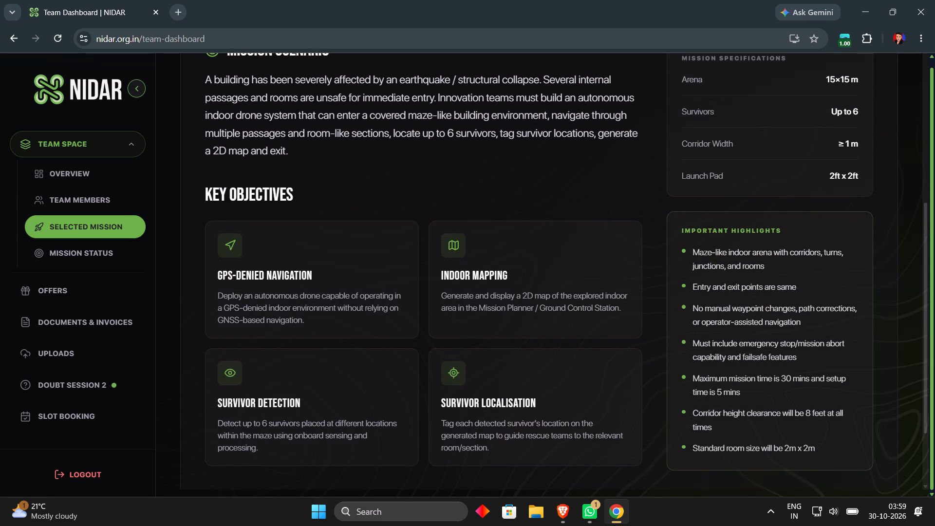
scroll(306, 278, "up", 4)
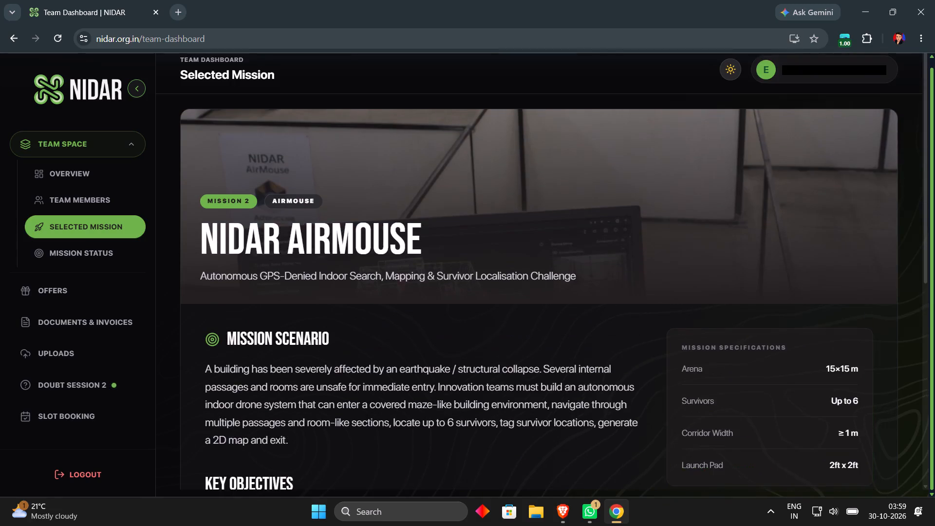
Capture a screenshot of the page area covering the Mission Scenario text and the four Key Objectives cards.
scroll(306, 278, "down", 3)
scroll(306, 278, "up", 1)
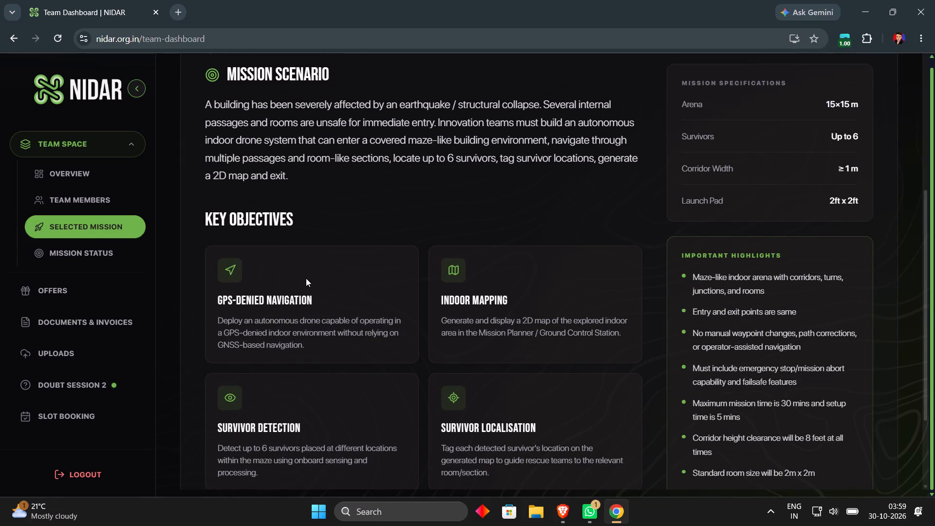
key("Print")
left_click_drag(184, 53, 609, 502)
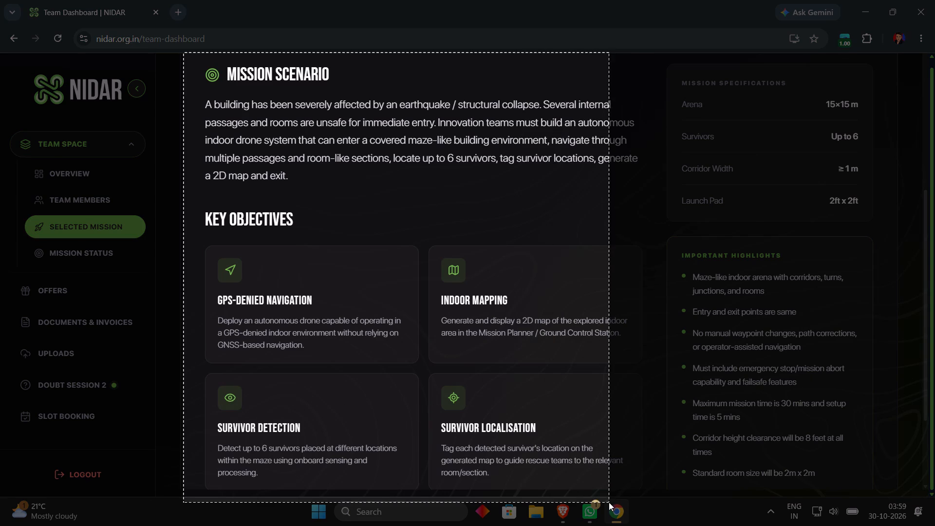
left_click_drag(609, 502, 651, 494)
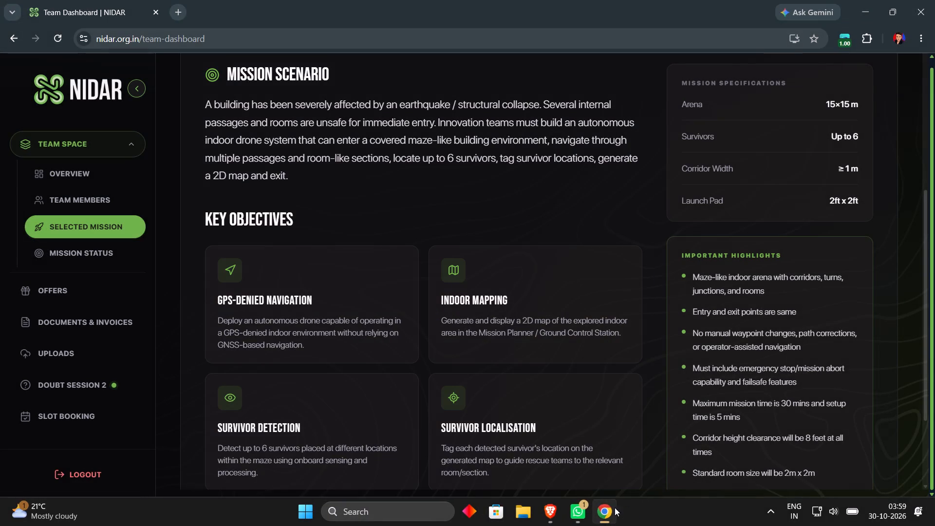
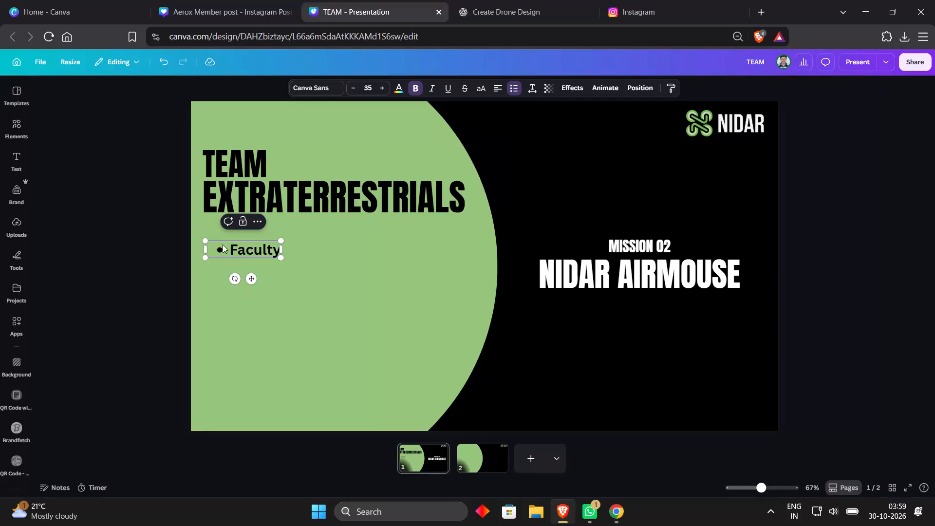
Replace the "Faculty" bullet text under the team title with the faculty coordinator's full name.
left_click_drag(230, 248, 283, 251)
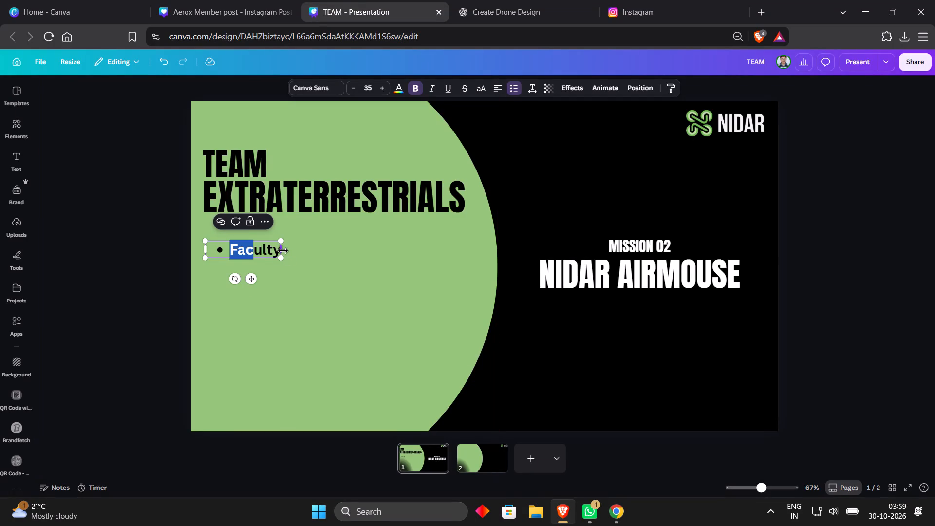
key("Delete")
key("Delete")
key("Delete")
key("Delete")
key("Delete")
key("Delete")
key("Delete")
key("Delete")
key("Delete")
key("Delete")
key("Delete")
key("Delete")
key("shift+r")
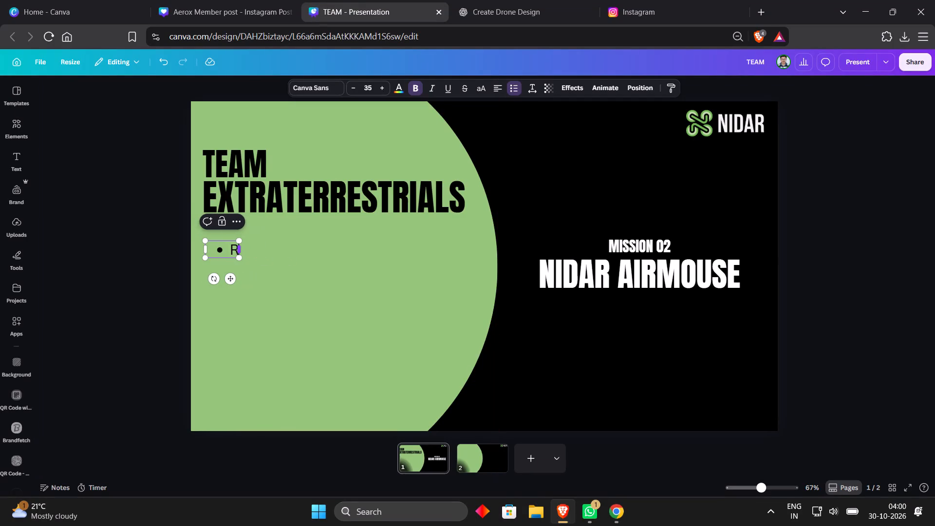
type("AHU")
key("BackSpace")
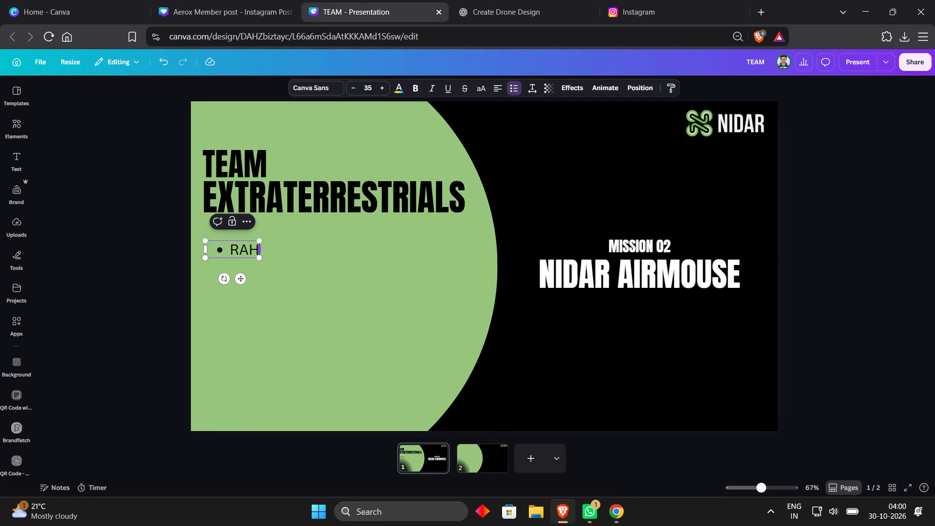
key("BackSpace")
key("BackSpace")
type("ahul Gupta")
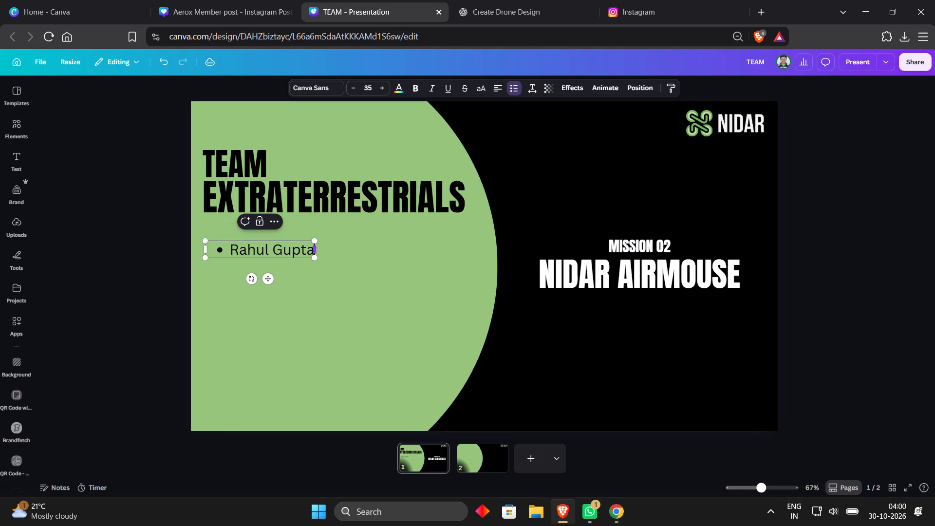
Append "- Faculty Coordinator" after the name in the bullet under the team title.
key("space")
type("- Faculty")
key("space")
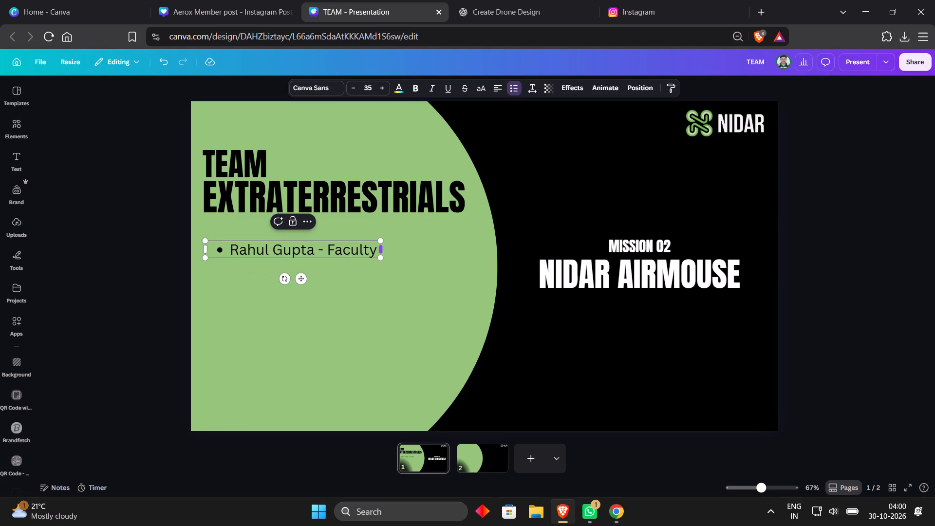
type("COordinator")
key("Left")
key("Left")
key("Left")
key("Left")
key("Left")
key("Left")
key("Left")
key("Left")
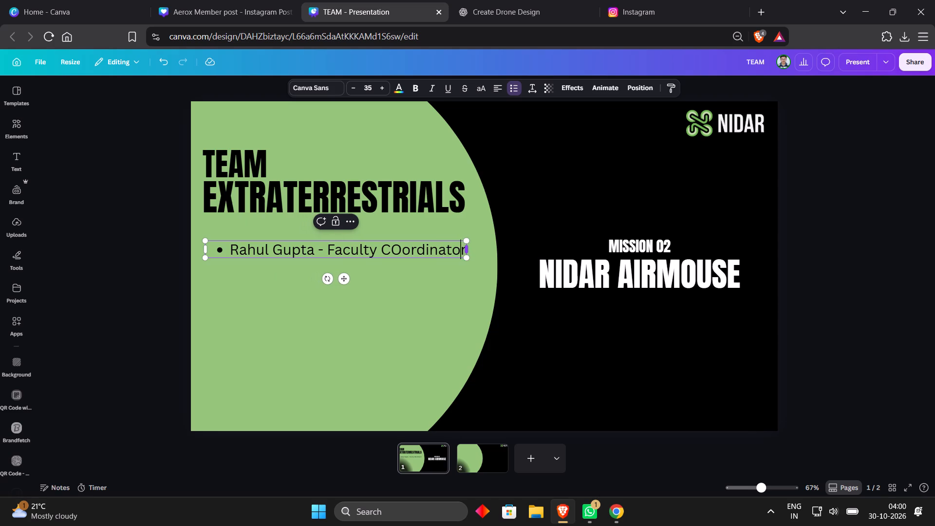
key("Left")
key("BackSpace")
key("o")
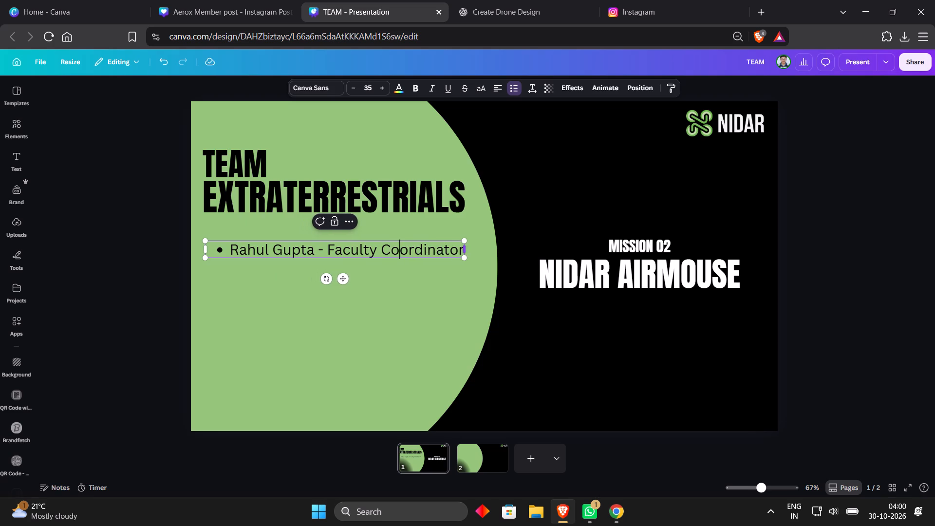
left_click(451, 308)
Try Anton, Poppins and Glacial Indifference on the Faculty Coordinator bullet, and set its font to Roboto.
left_click(383, 244)
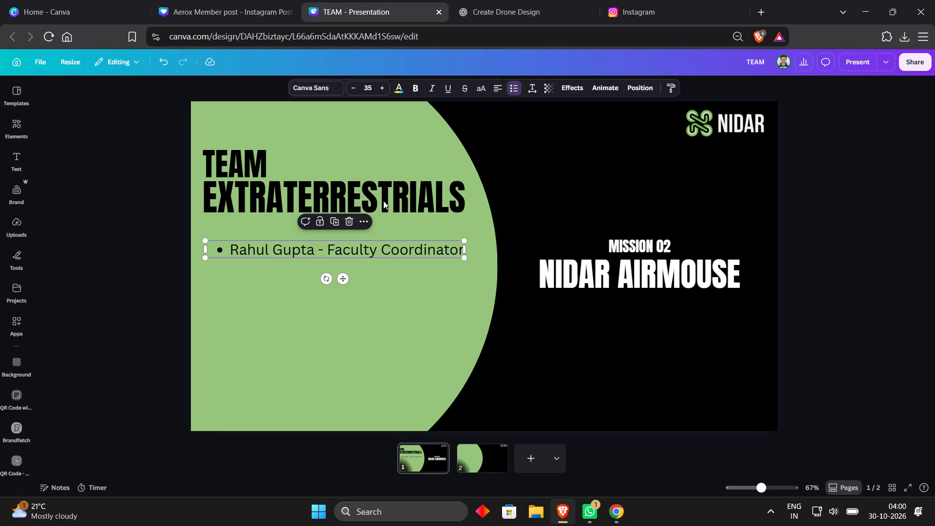
left_click(320, 88)
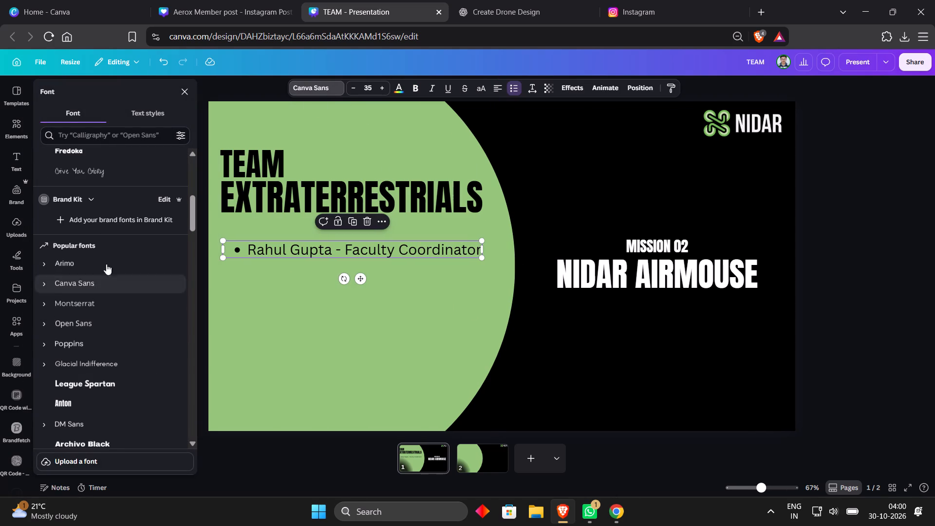
left_click(92, 400)
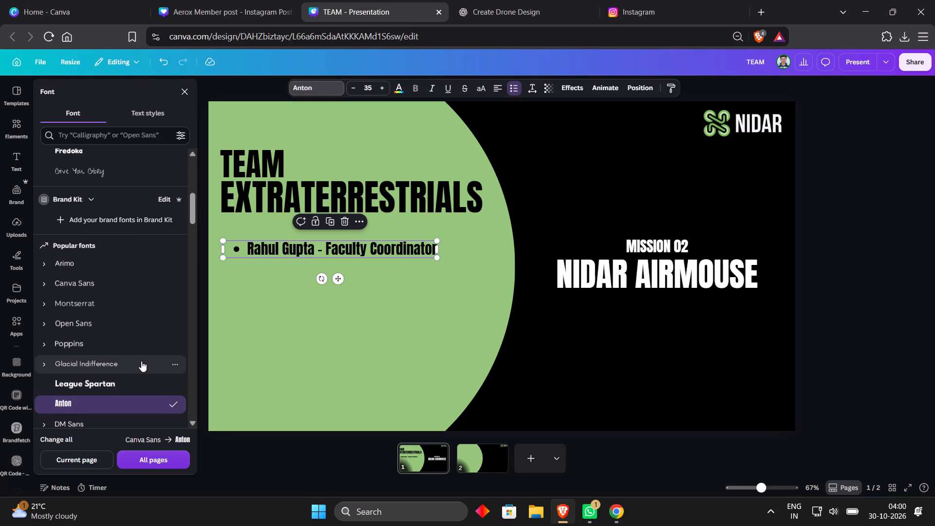
scroll(141, 361, "down", 1)
left_click(76, 310)
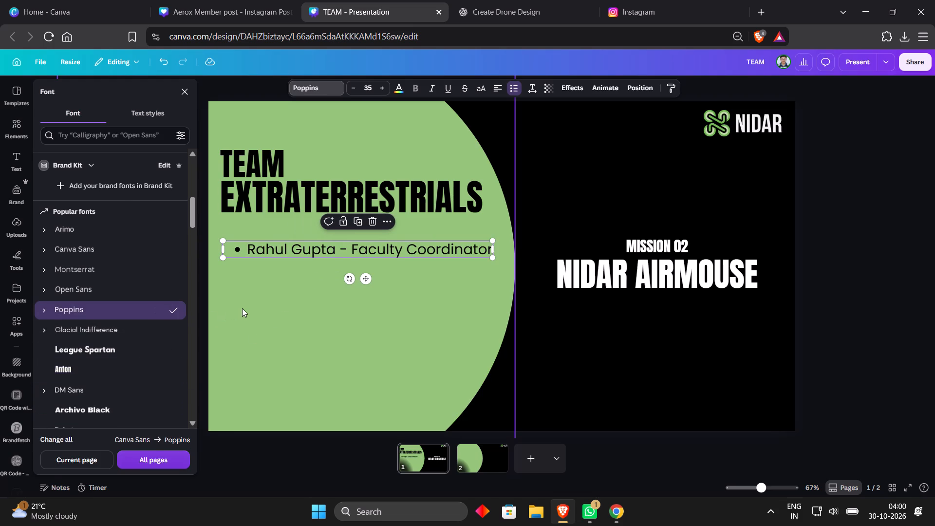
scroll(112, 341, "down", 1)
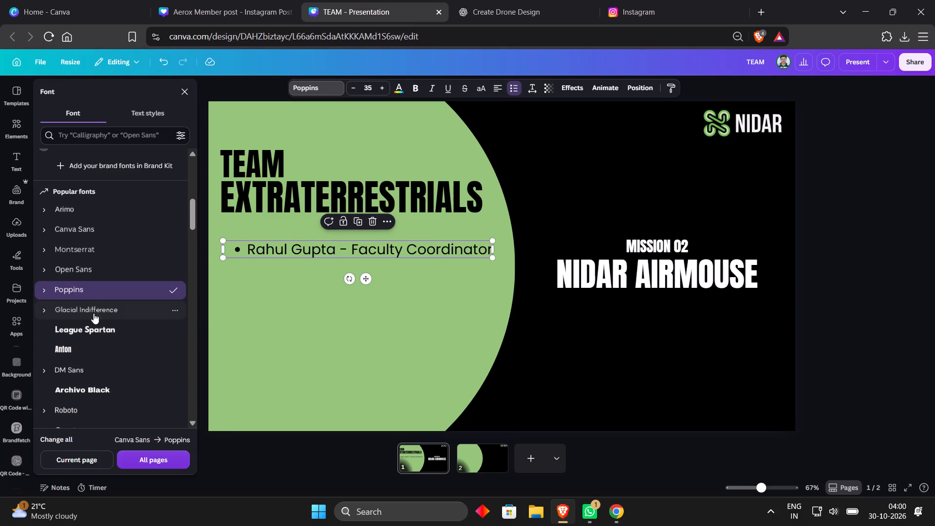
left_click(93, 313)
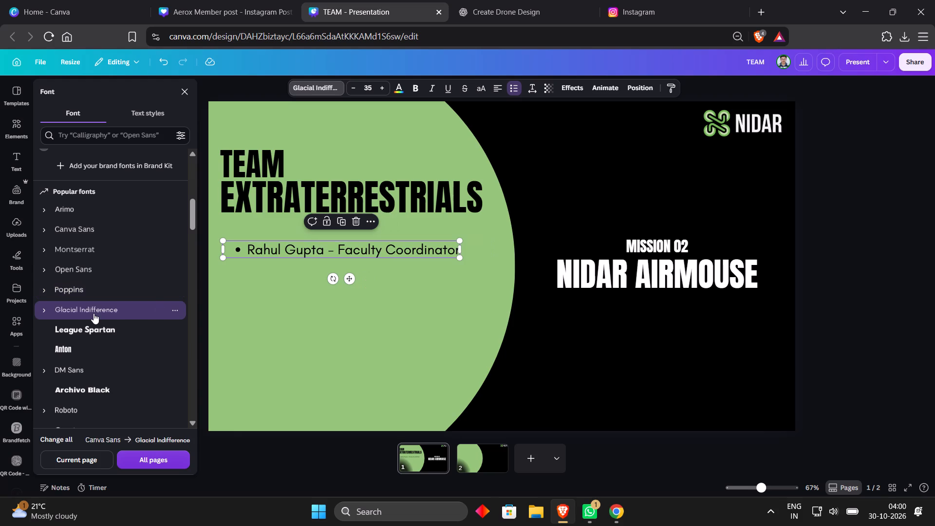
scroll(93, 313, "down", 1)
left_click(85, 367)
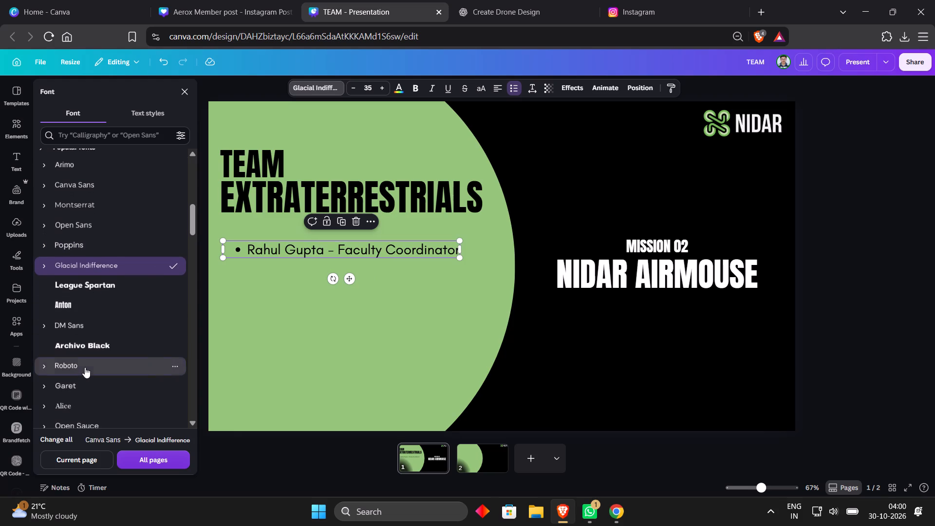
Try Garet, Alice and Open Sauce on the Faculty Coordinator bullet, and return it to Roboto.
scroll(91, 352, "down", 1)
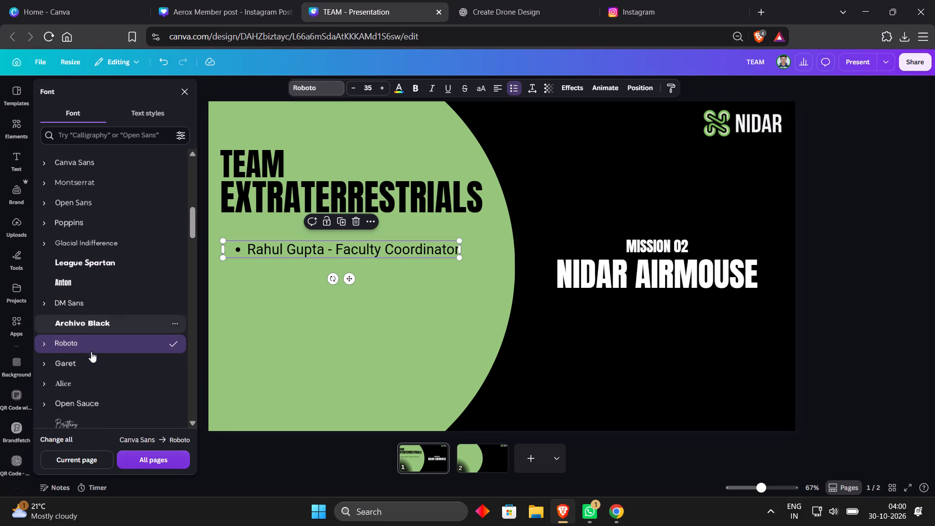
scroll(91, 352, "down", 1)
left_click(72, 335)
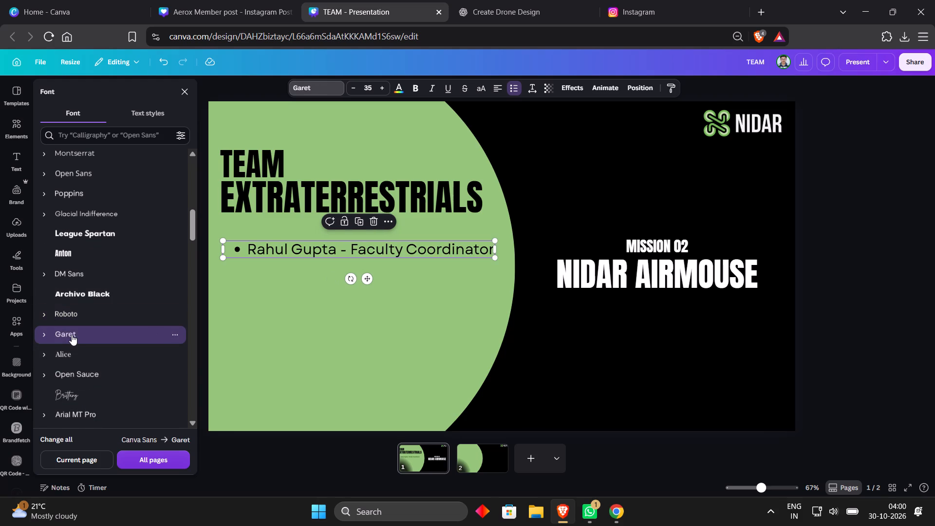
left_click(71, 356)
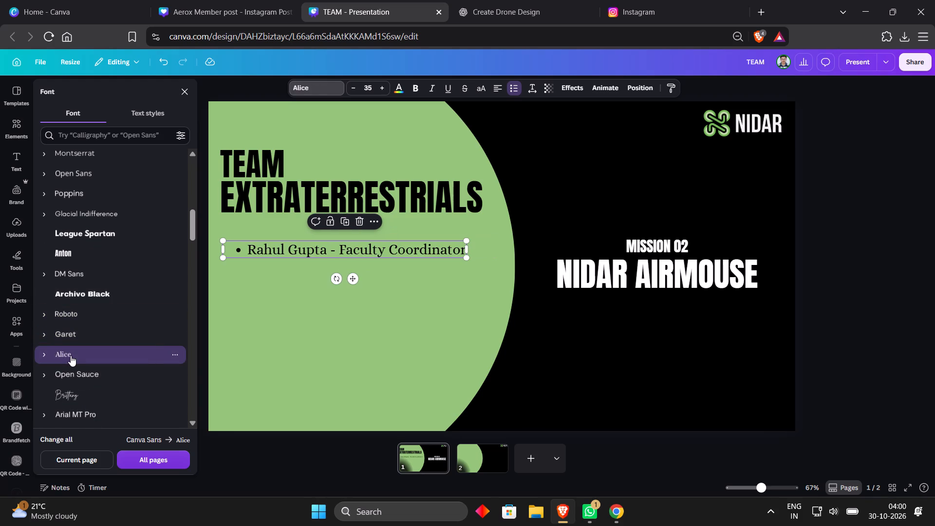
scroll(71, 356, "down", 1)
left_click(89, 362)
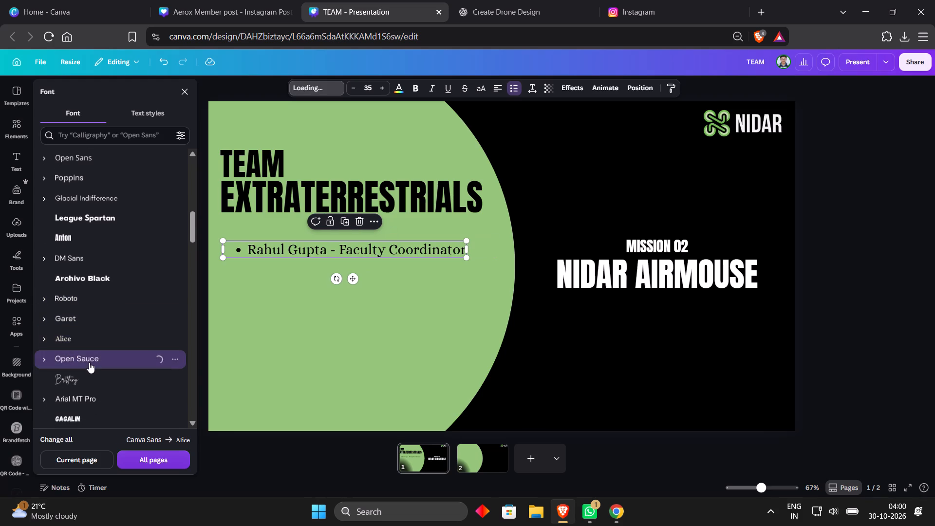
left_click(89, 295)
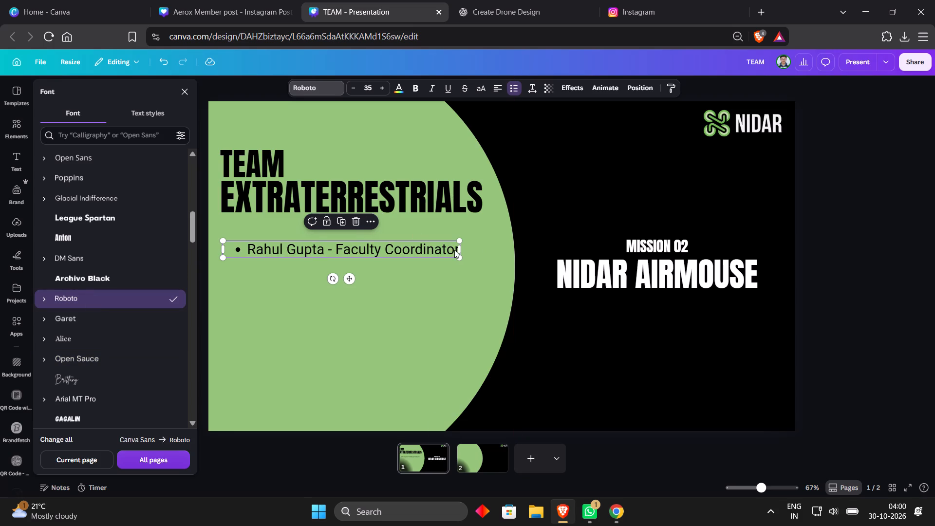
Add a second bullet below the Faculty Coordinator line, starting with the team member's first name.
left_click(454, 250)
key("Right")
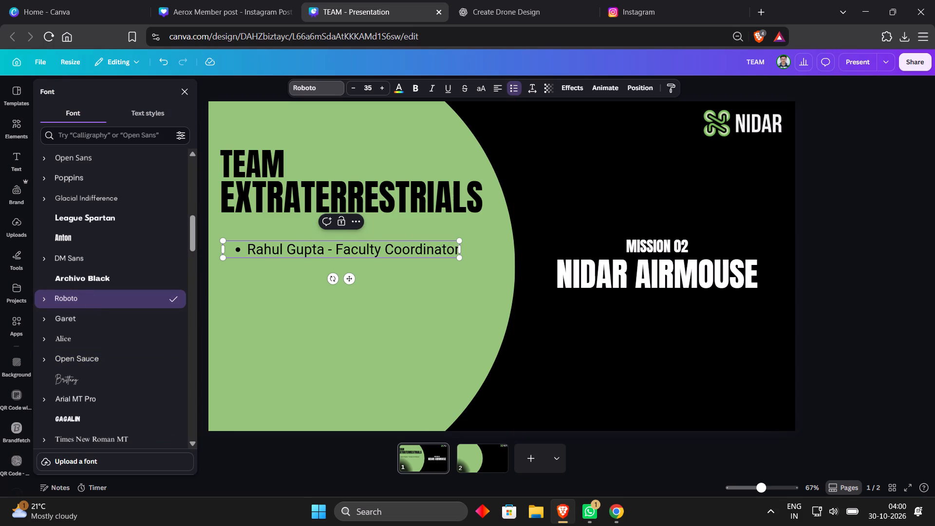
key("Return")
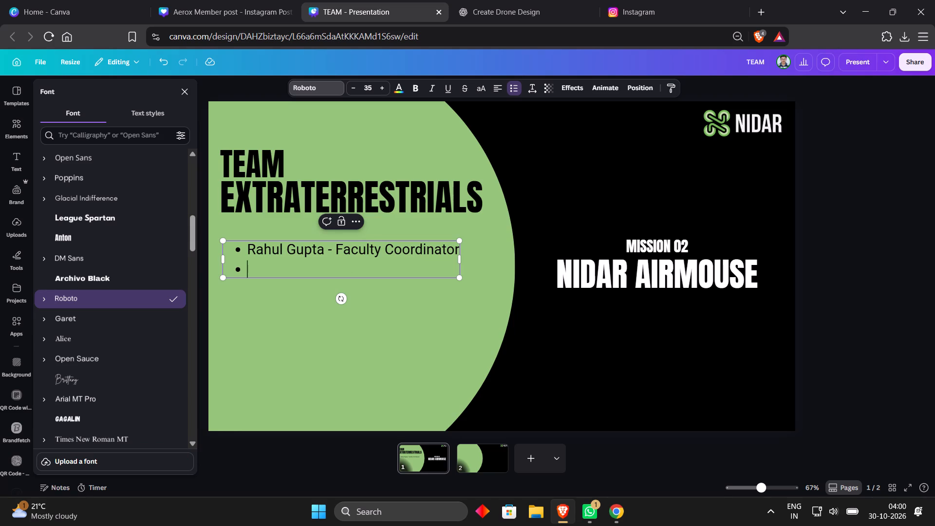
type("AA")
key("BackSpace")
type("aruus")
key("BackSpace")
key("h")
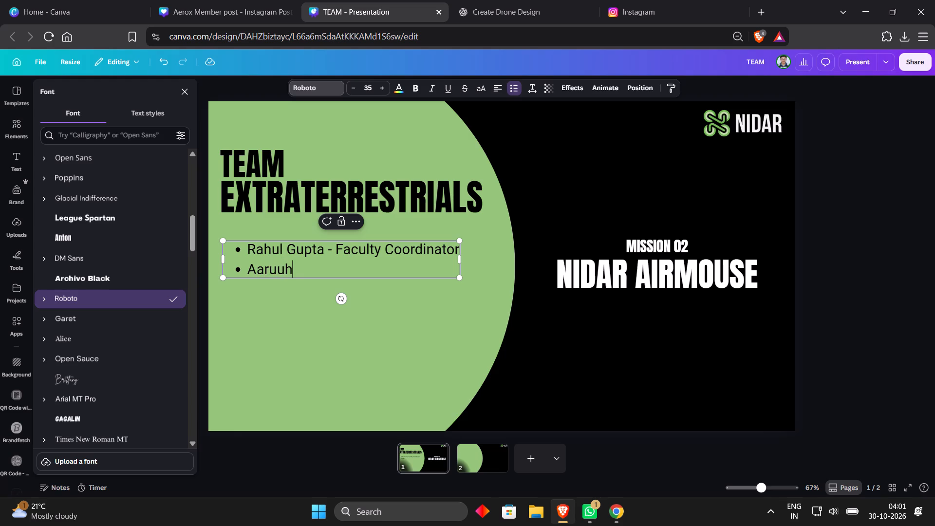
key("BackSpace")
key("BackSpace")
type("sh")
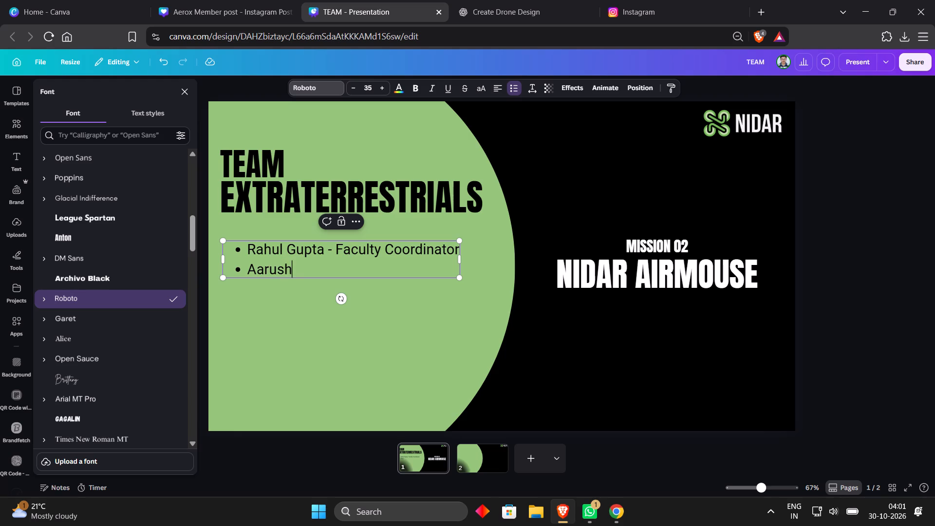
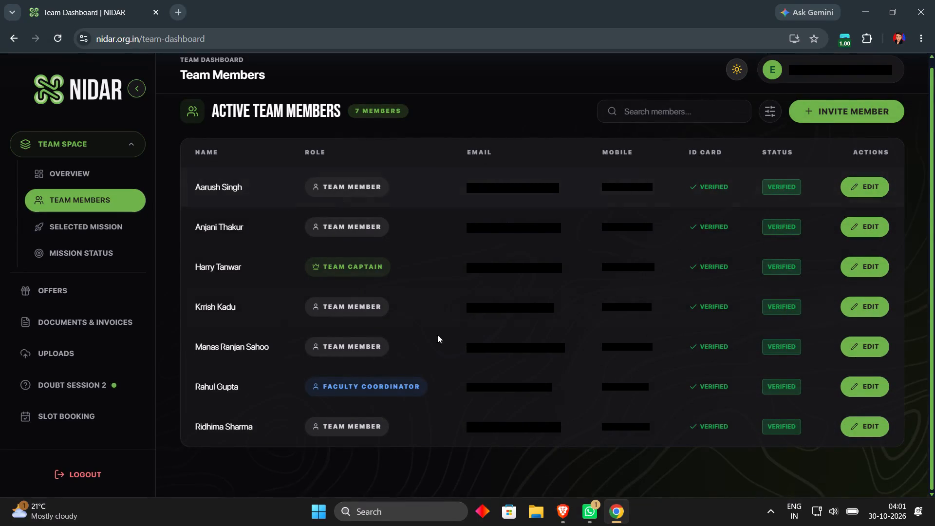
Switch back to the presentation and complete the second bullet with the team member's surname.
left_click(567, 514)
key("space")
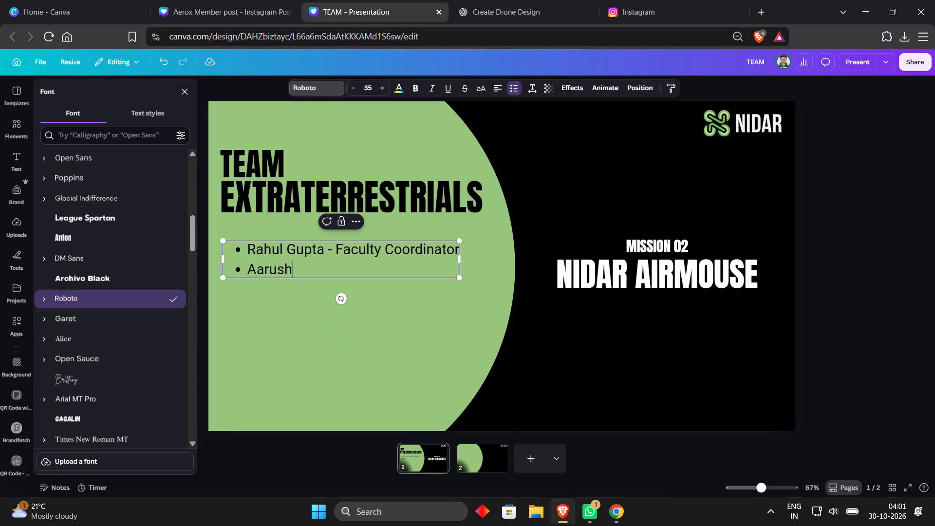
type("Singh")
Add two bullets with the full names of the second and third members in the NIDAR dashboard list.
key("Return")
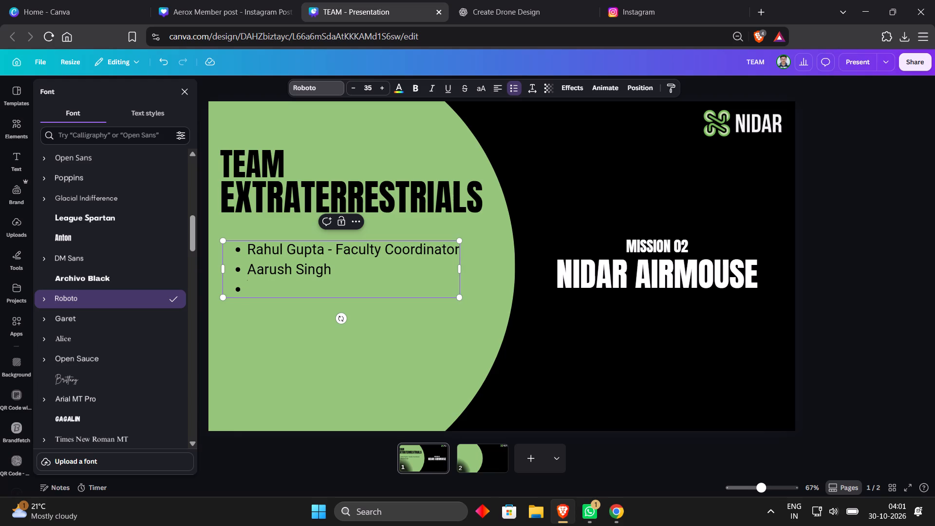
left_click(614, 511)
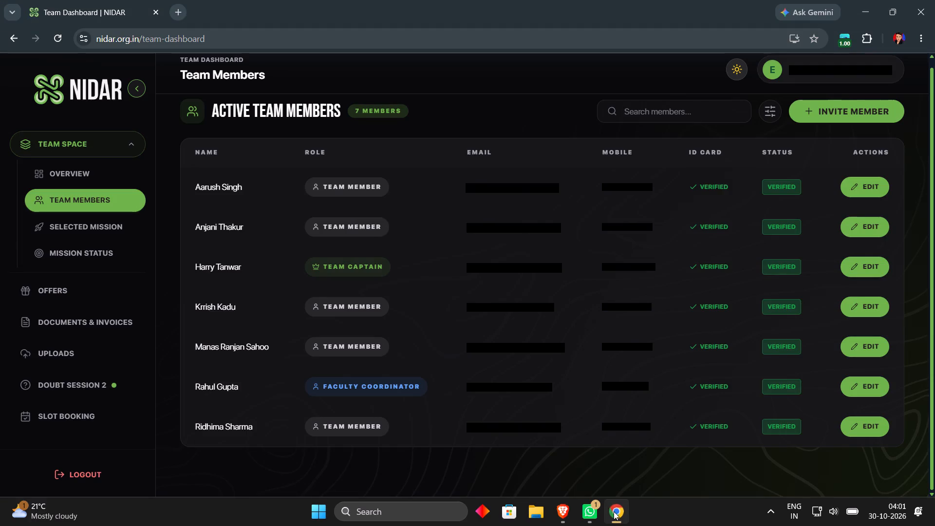
left_click(614, 511)
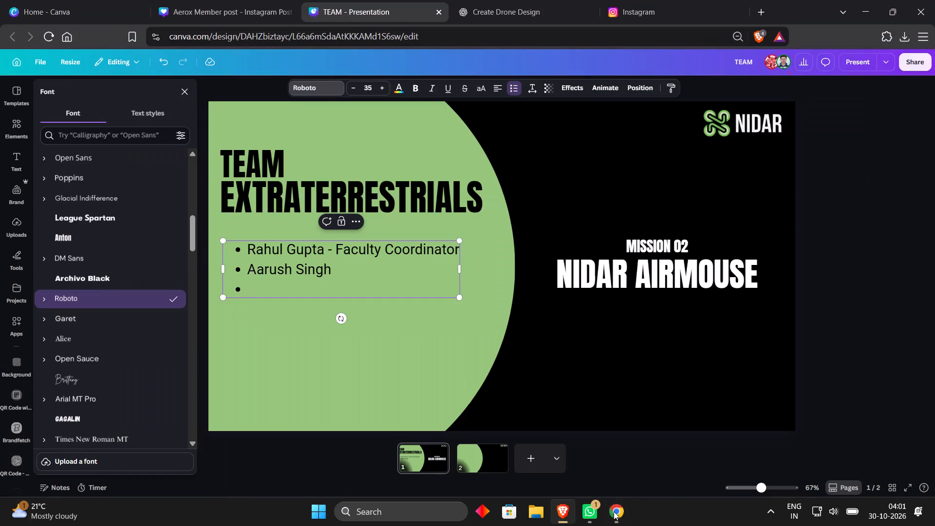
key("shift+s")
key("BackSpace")
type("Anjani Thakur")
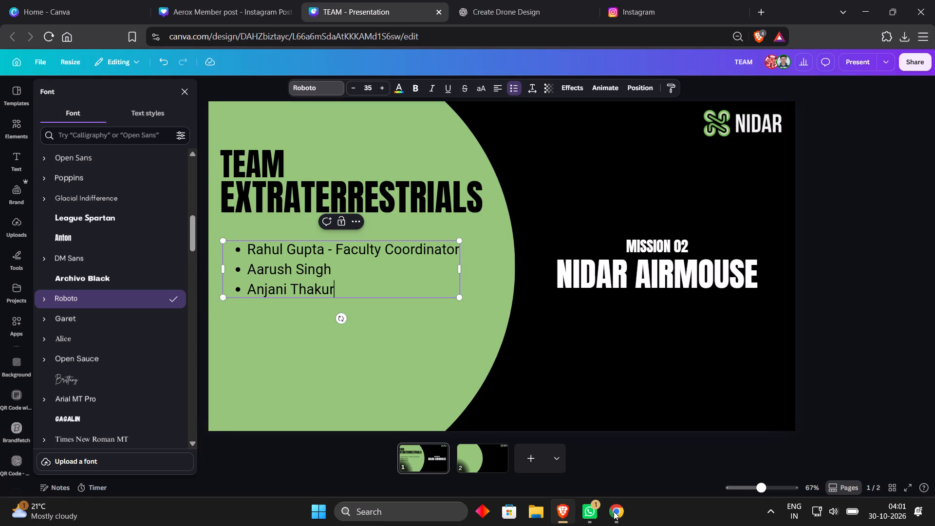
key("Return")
left_click(618, 509)
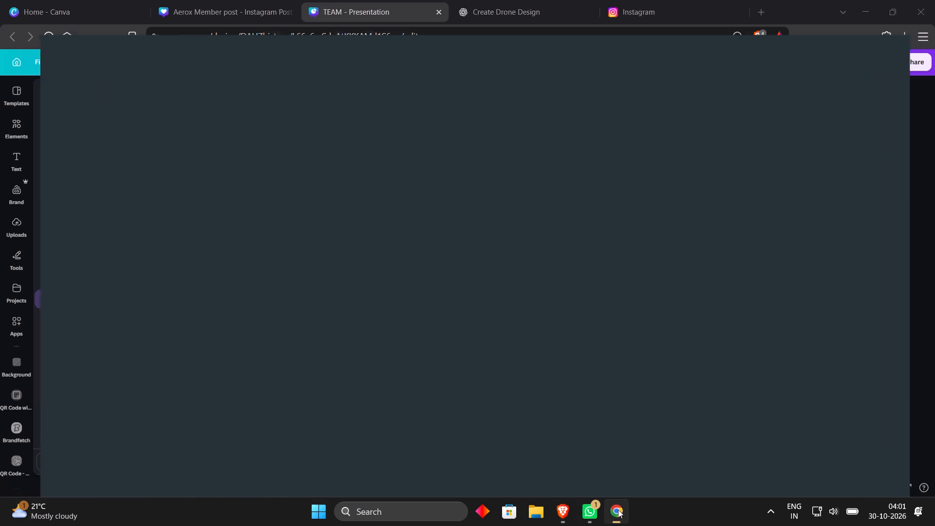
left_click(612, 509)
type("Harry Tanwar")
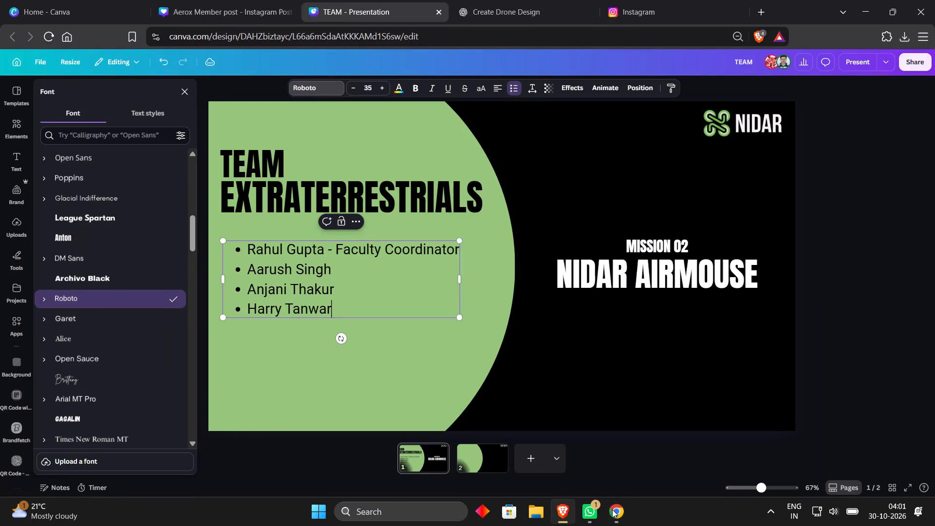
Add a bullet with the full name of the fourth member in the NIDAR dashboard list.
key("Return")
left_click(618, 513)
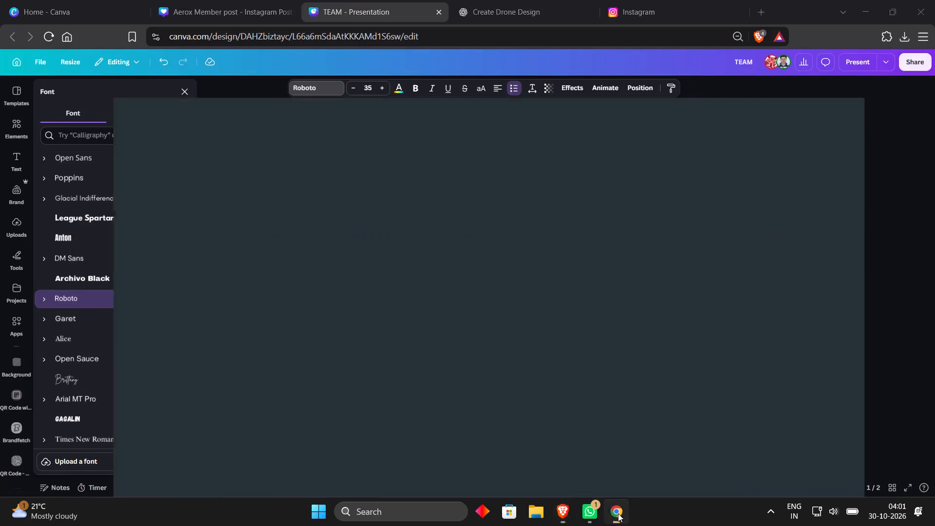
left_click(618, 513)
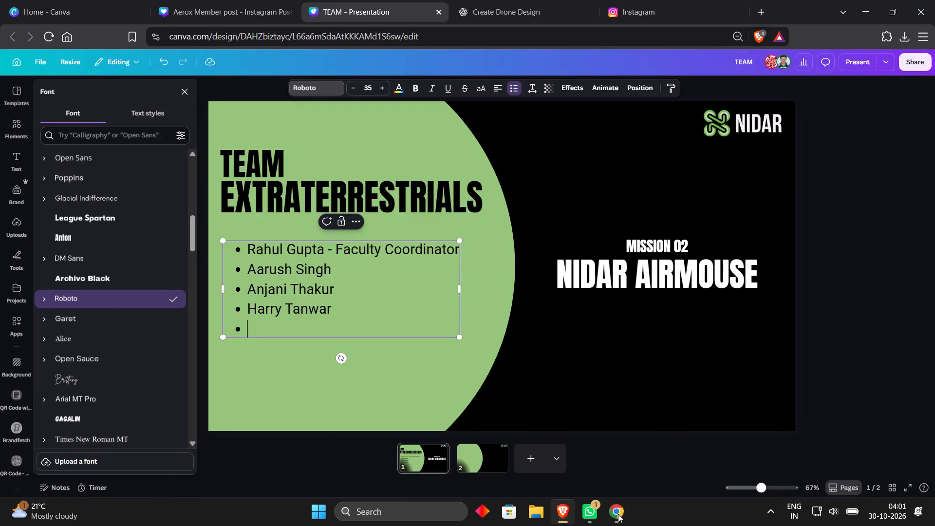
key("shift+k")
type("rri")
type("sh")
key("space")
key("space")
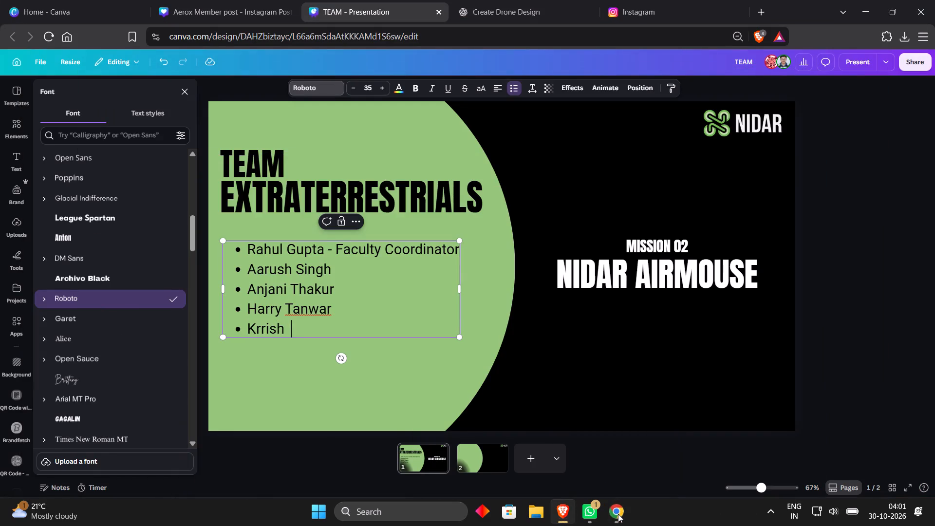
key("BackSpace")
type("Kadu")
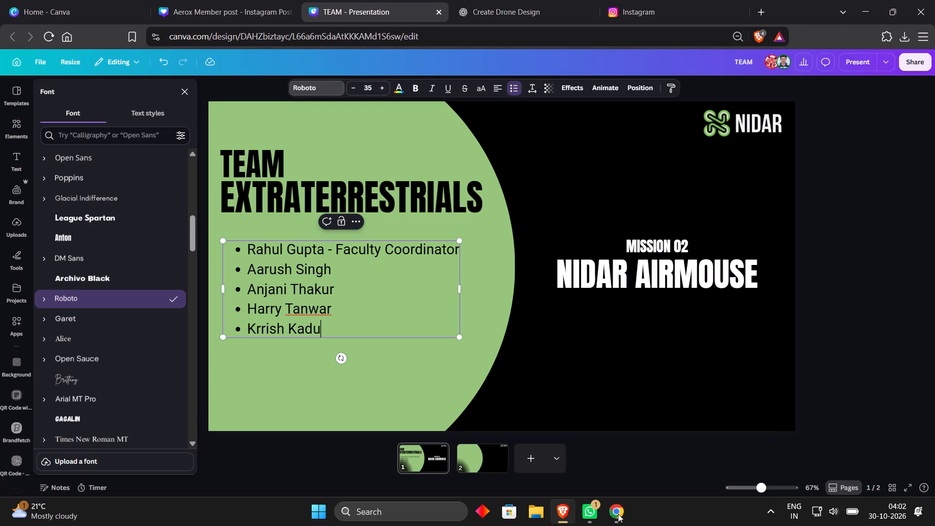
Add bullets for the fifth and last members in the NIDAR dashboard list, skipping the Faculty Coordinator already entered.
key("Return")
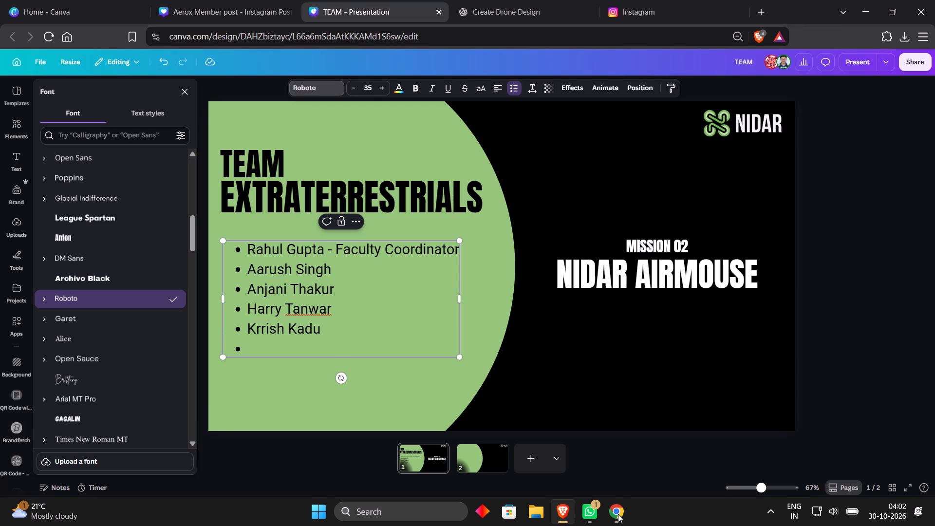
left_click(616, 514)
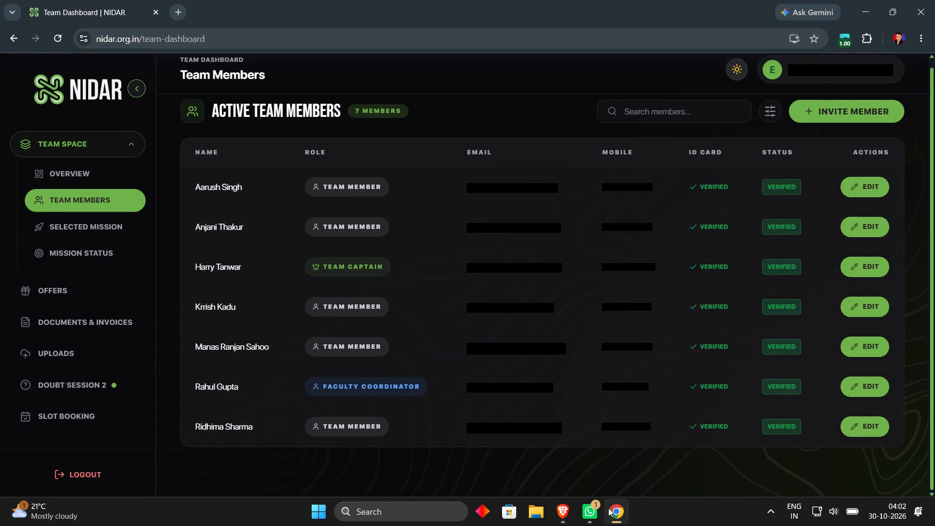
left_click(608, 508)
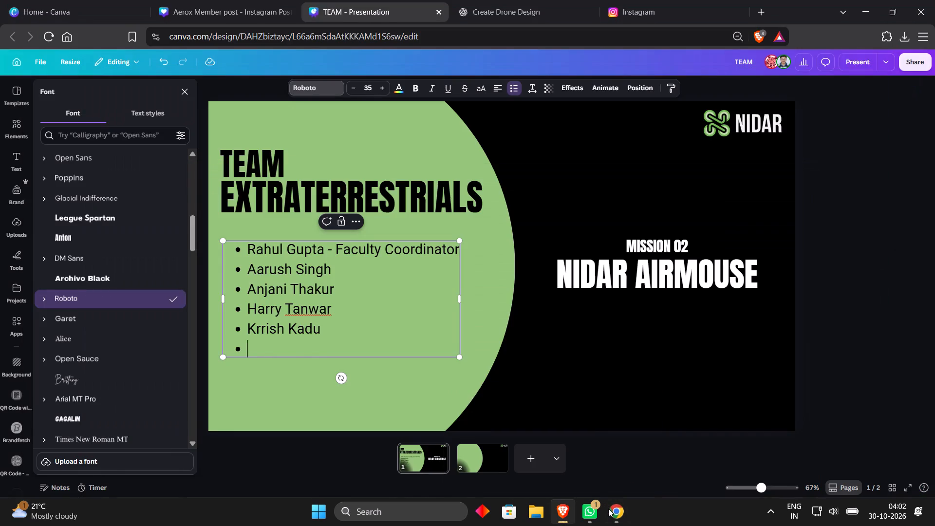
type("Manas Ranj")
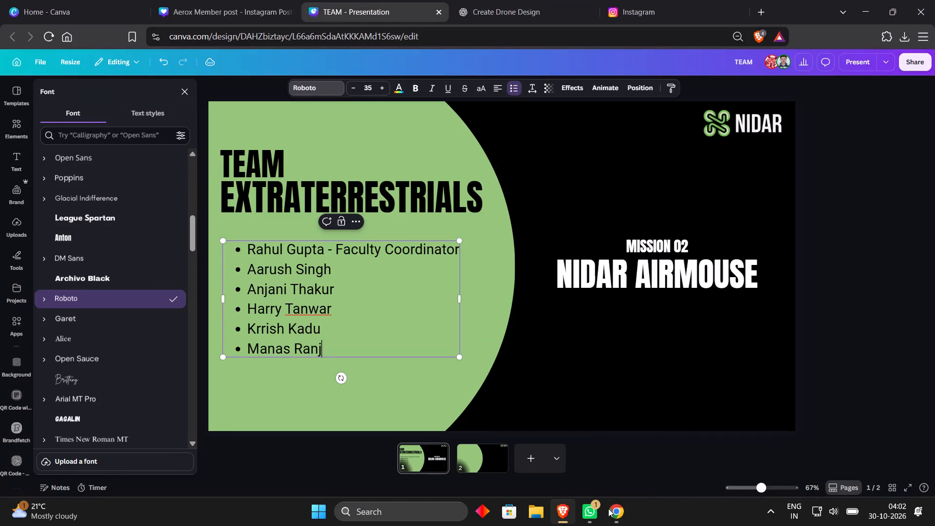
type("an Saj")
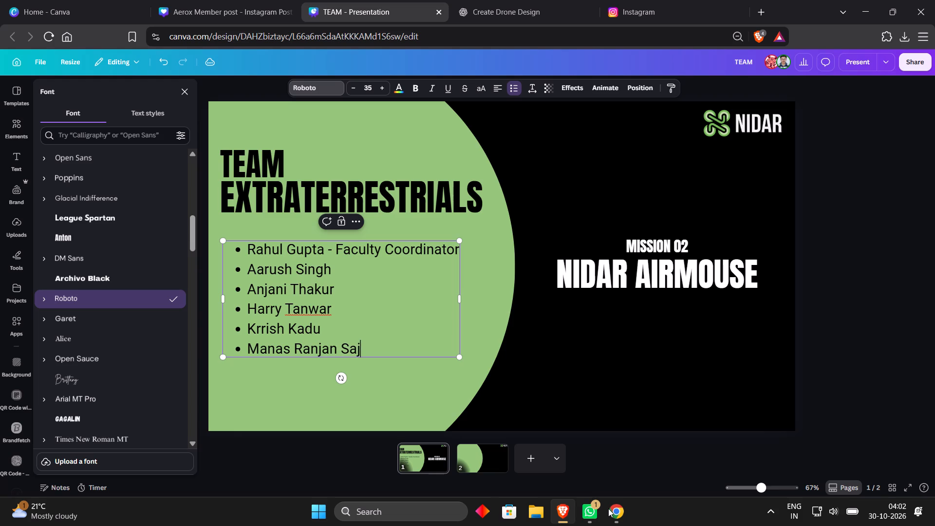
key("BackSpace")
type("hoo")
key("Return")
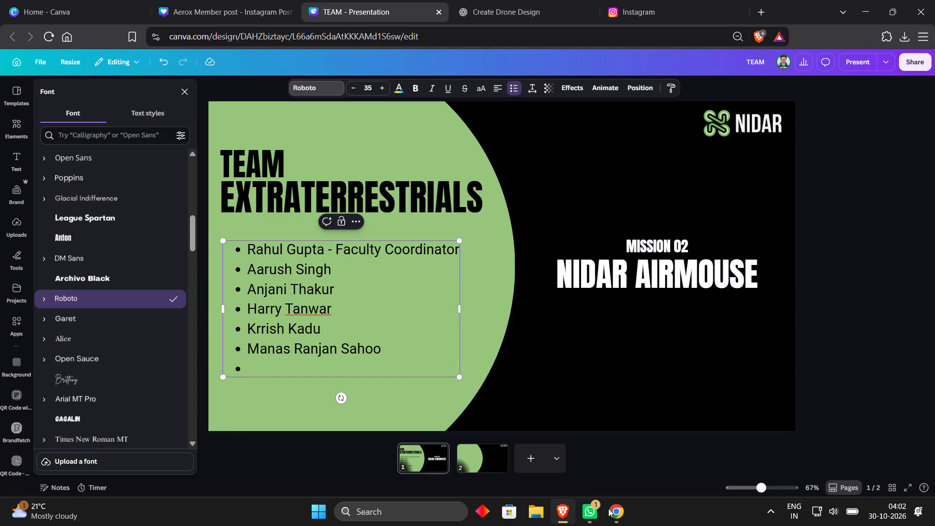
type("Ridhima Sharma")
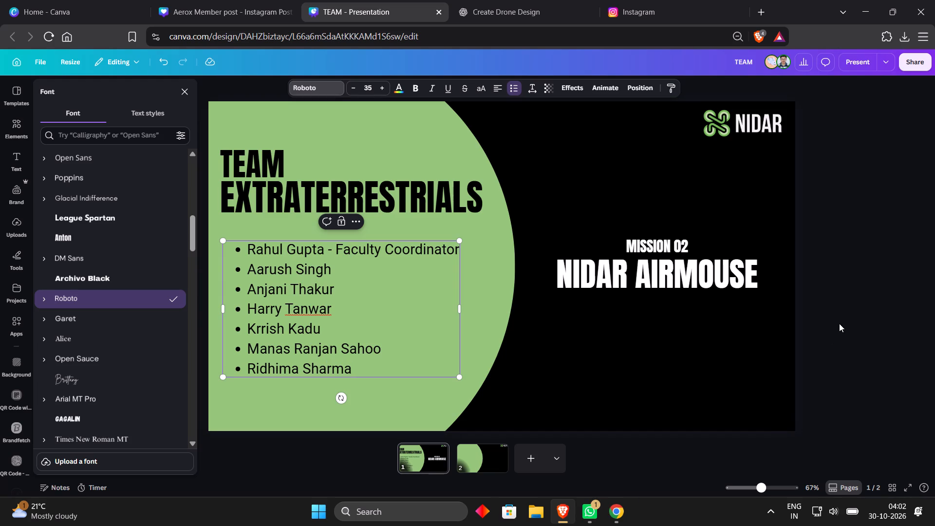
left_click(836, 321)
left_click(842, 251)
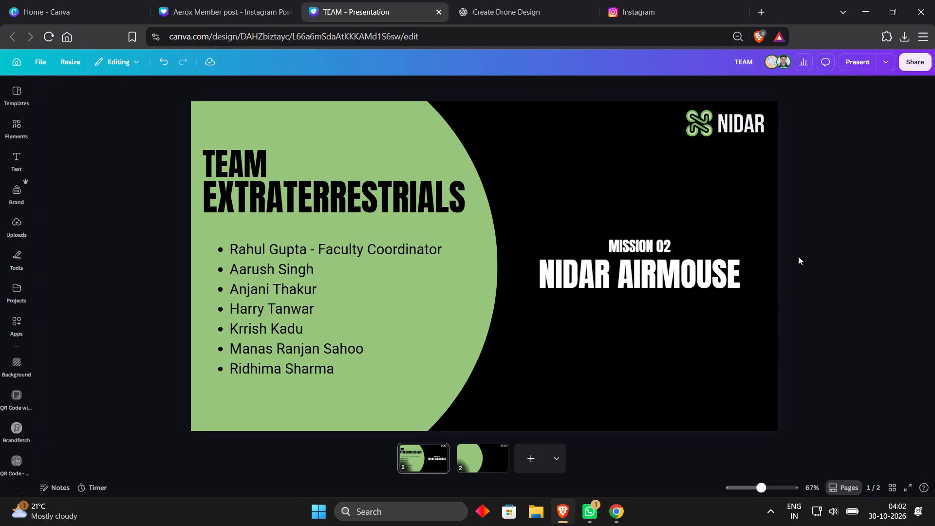
Reduce the bulleted name list's font size to 30.
left_click(308, 291)
left_click(355, 85)
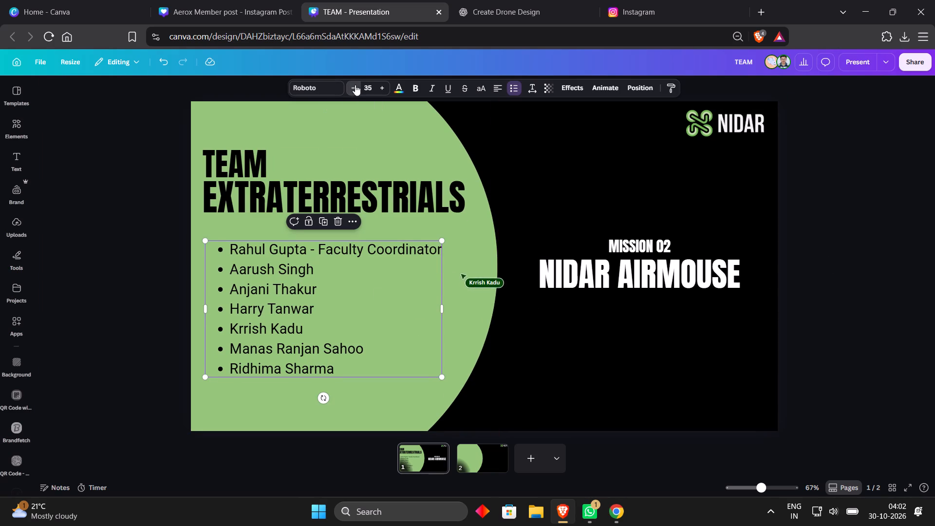
left_click(355, 85)
left_click(355, 85)
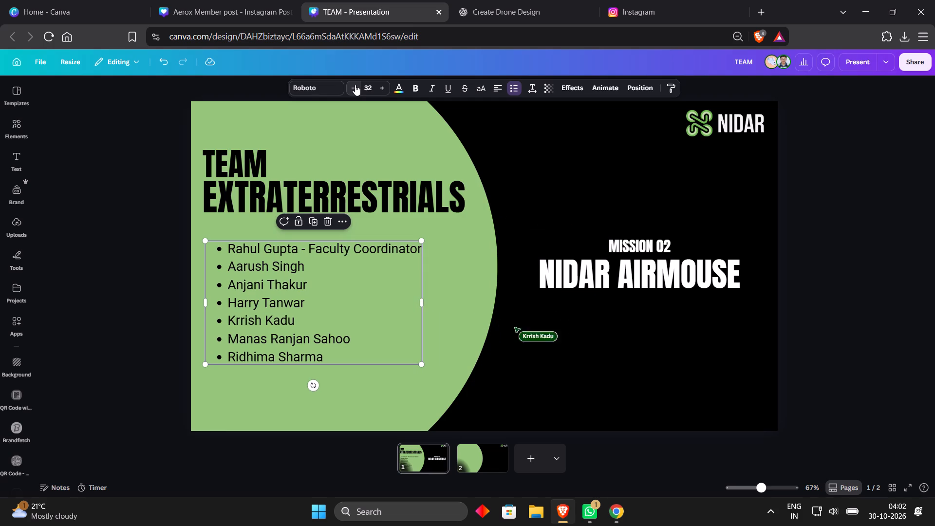
left_click(355, 85)
left_click(355, 85)
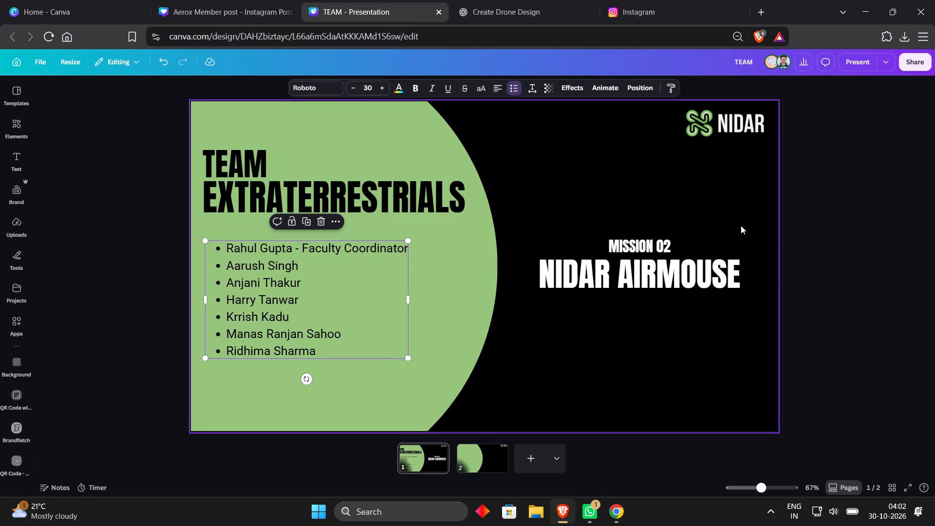
left_click(824, 238)
Move the name list up directly beneath the TEAM EXTRATERRESTRIALS title, with their left edges aligned.
left_click_drag(295, 302, 293, 292)
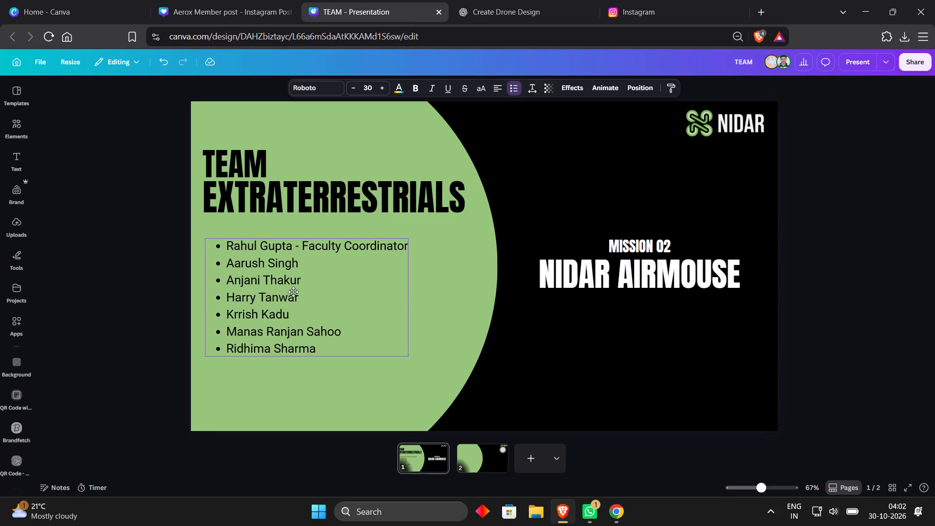
left_click_drag(293, 292, 291, 283)
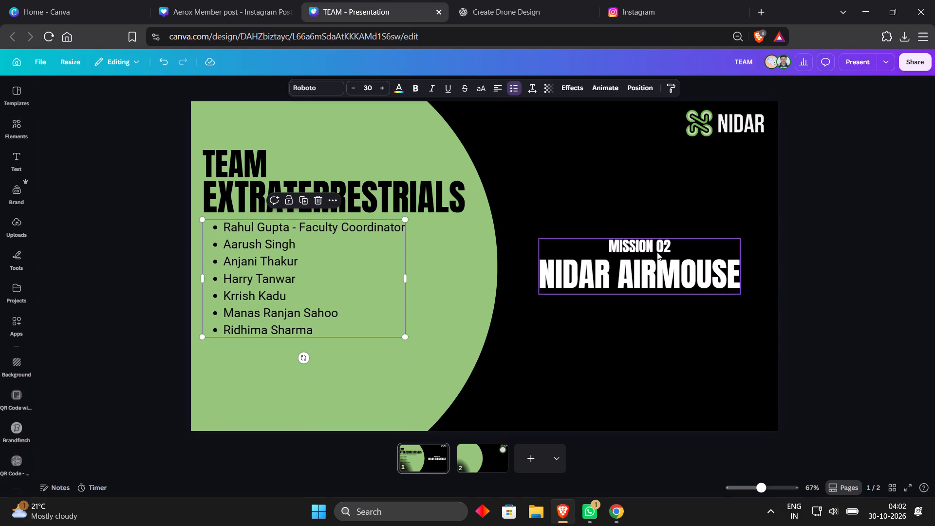
left_click(861, 244)
Group the TEAM EXTRATERRESTRIALS title with the name list.
left_click(252, 282)
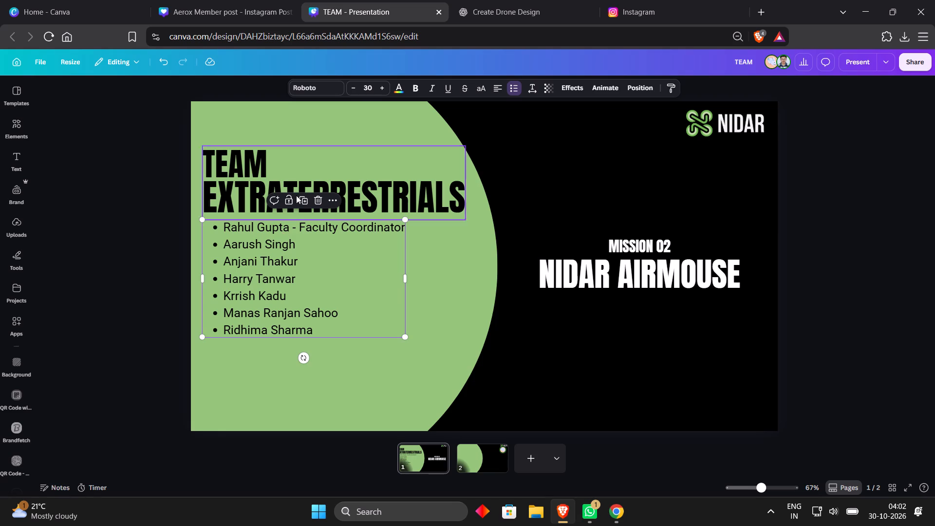
left_click(266, 183, "shift")
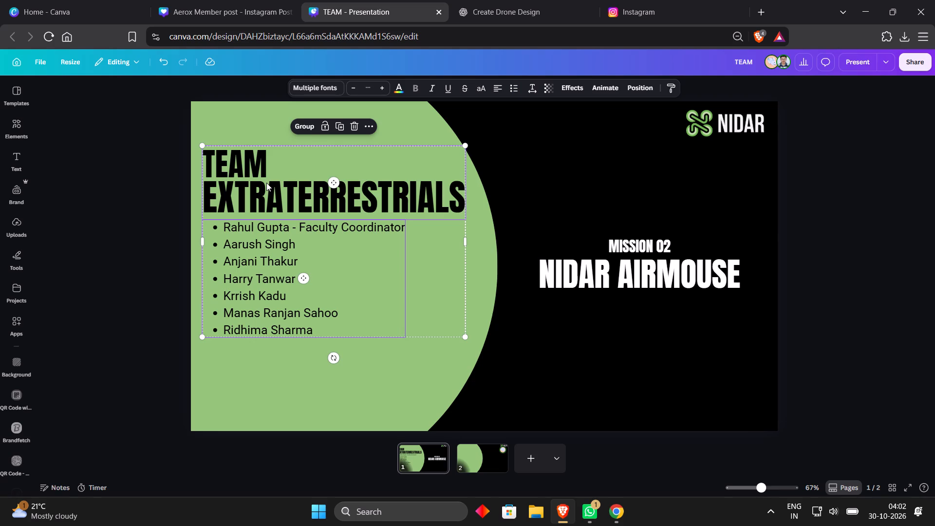
key("ctrl+g")
Align the grouped title and name list to the page's center and middle.
left_click(629, 88)
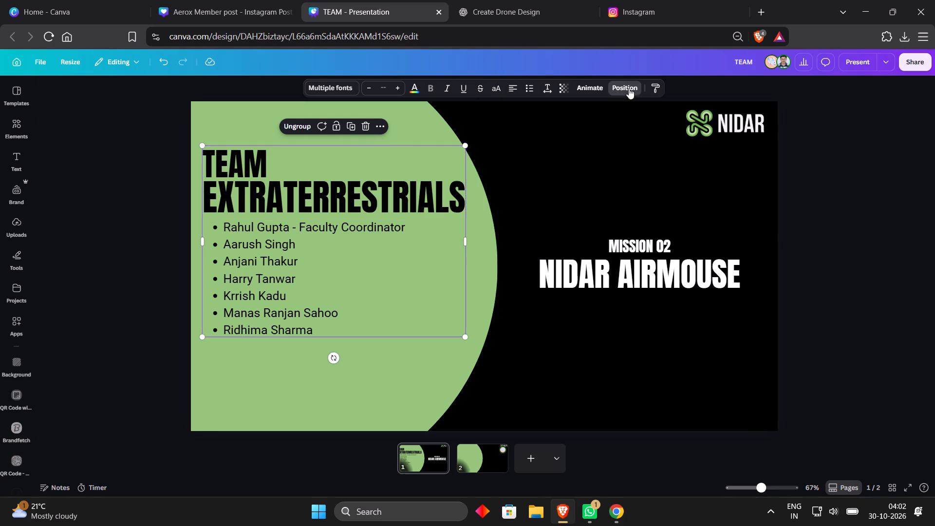
left_click(135, 223)
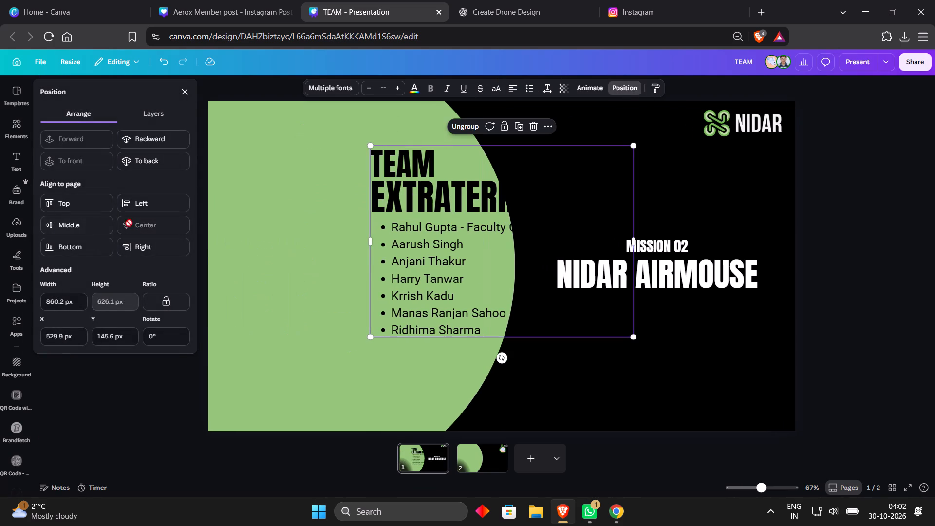
left_click(79, 225)
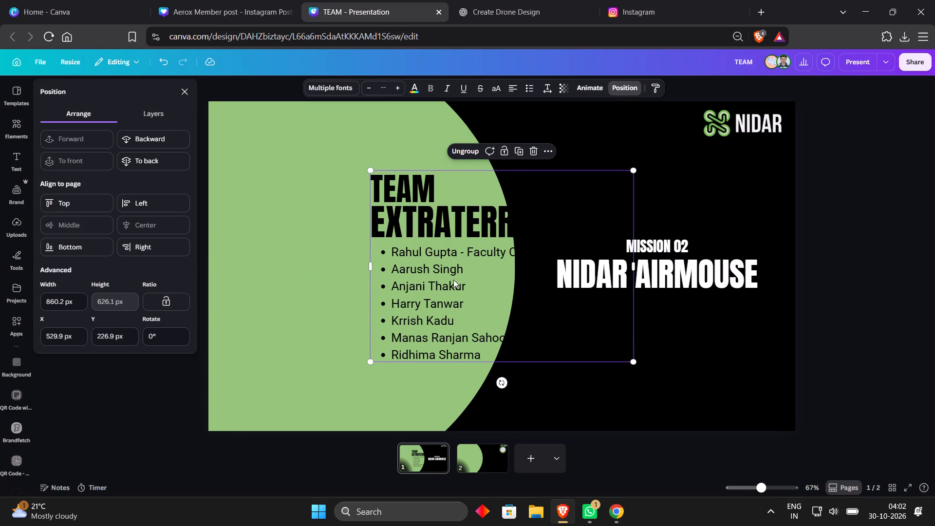
Move the group back onto the green area at X about 38 px, aligned to the page's middle.
left_click_drag(453, 282, 297, 278)
left_click(95, 219)
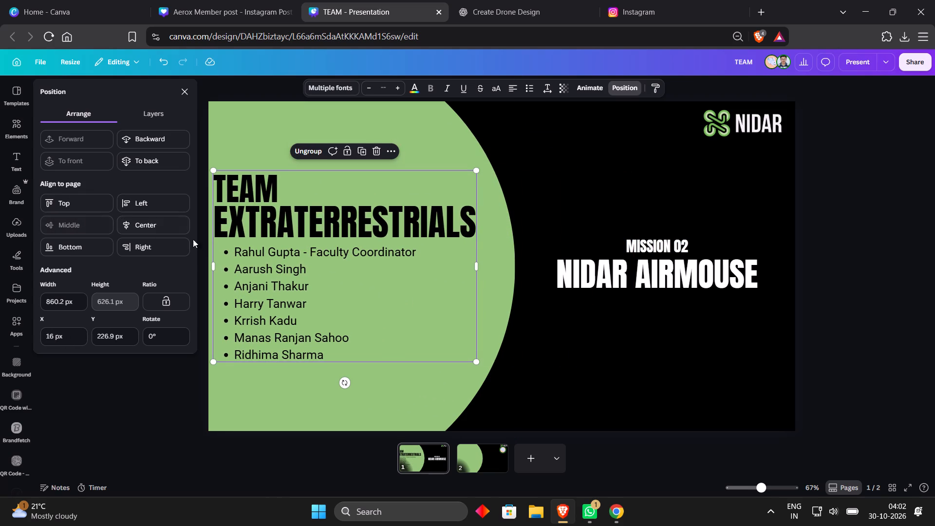
left_click_drag(304, 242, 309, 245)
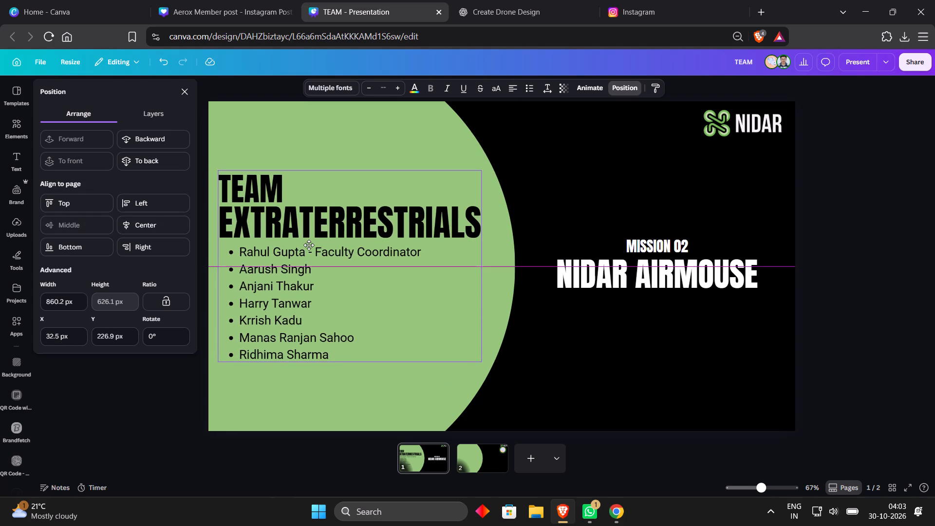
left_click_drag(309, 245, 311, 242)
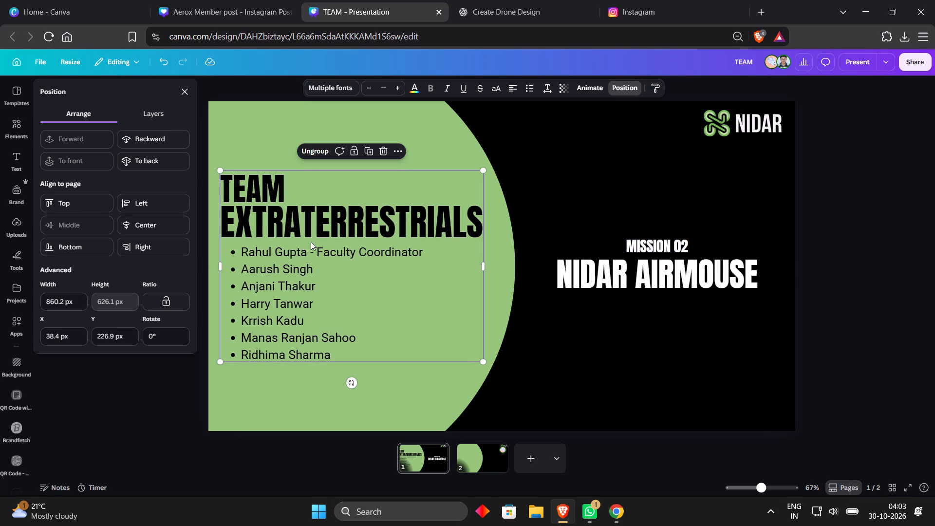
left_click(181, 93)
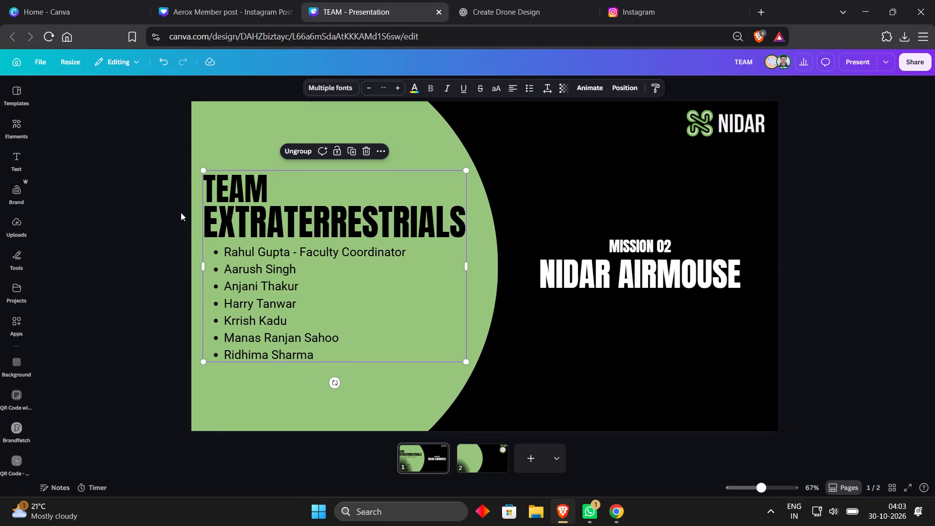
left_click(152, 244)
Ungroup the team title from the name list and nudge the TEAM EXTRATERRESTRIALS title upward, leaving a small gap above the list.
left_click(312, 241)
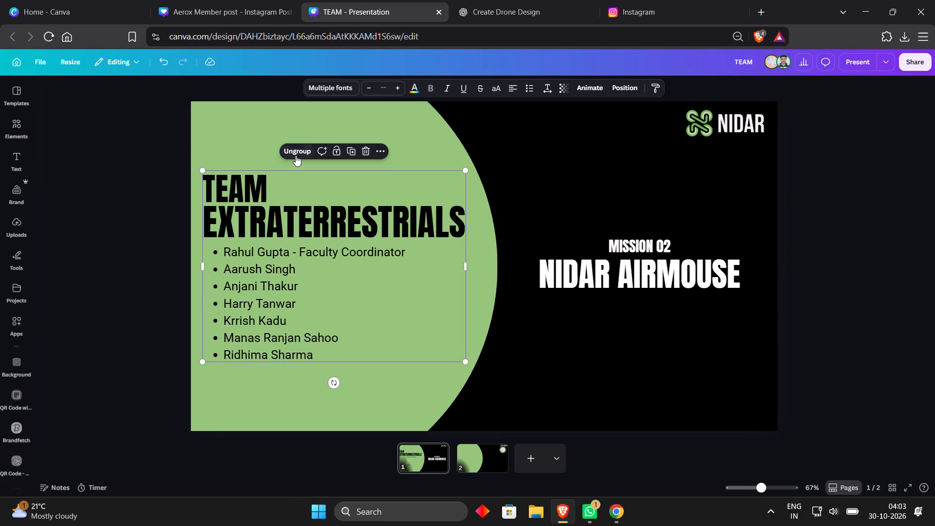
left_click(295, 155)
left_click(147, 225)
left_click(263, 226)
key("Up")
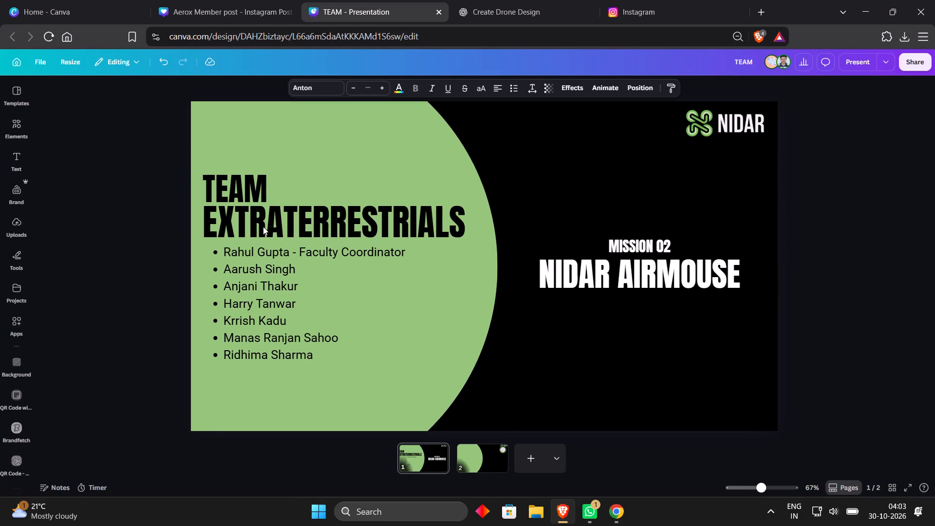
key("Up")
key("Up")
key("Up")
key("Up")
key("Up")
key("Up")
key("Up")
key("Up")
key("Up")
key("Up")
key("Up")
key("Up")
key("Up")
key("Up")
key("Up")
key("Up")
key("Up")
key("Up")
key("Up")
key("Up")
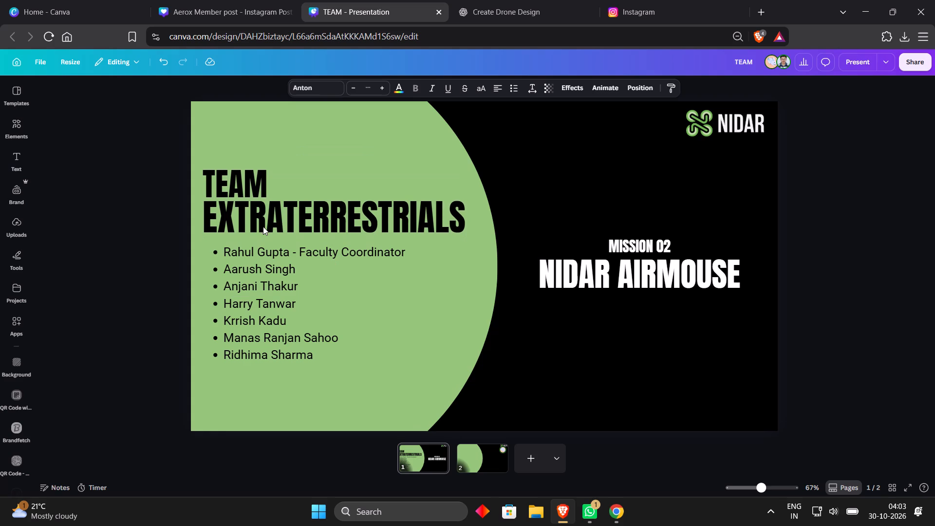
Regroup the TEAM EXTRATERRESTRIALS title with the name list and align the group to the page's middle.
left_click(271, 274, "shift")
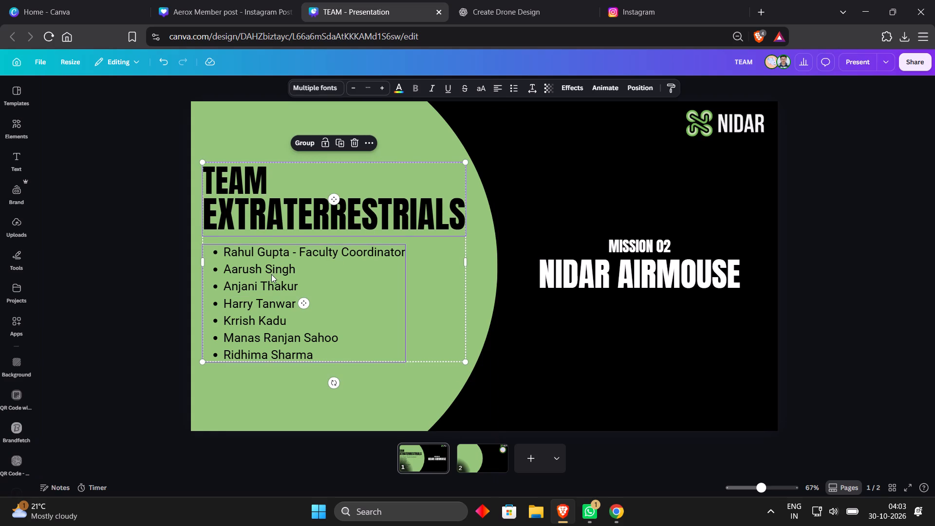
key("ctrl+g")
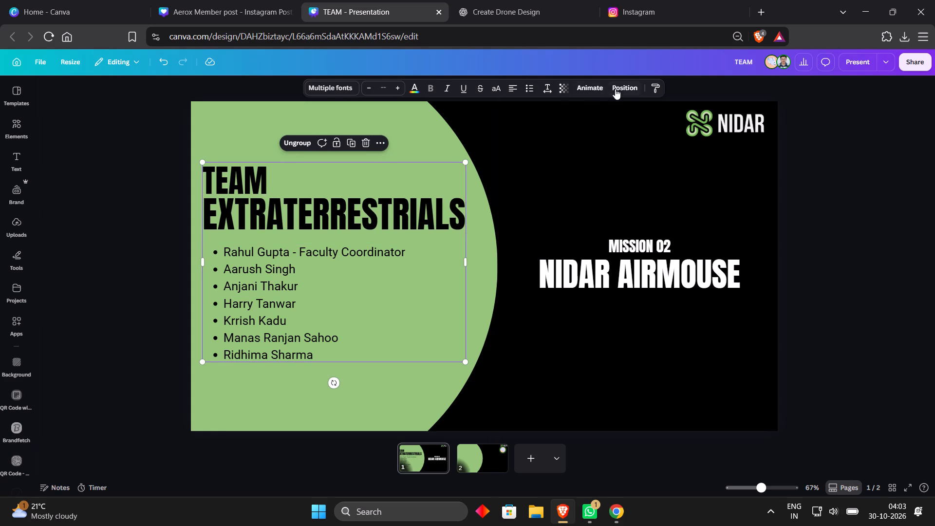
left_click(618, 89)
left_click(85, 224)
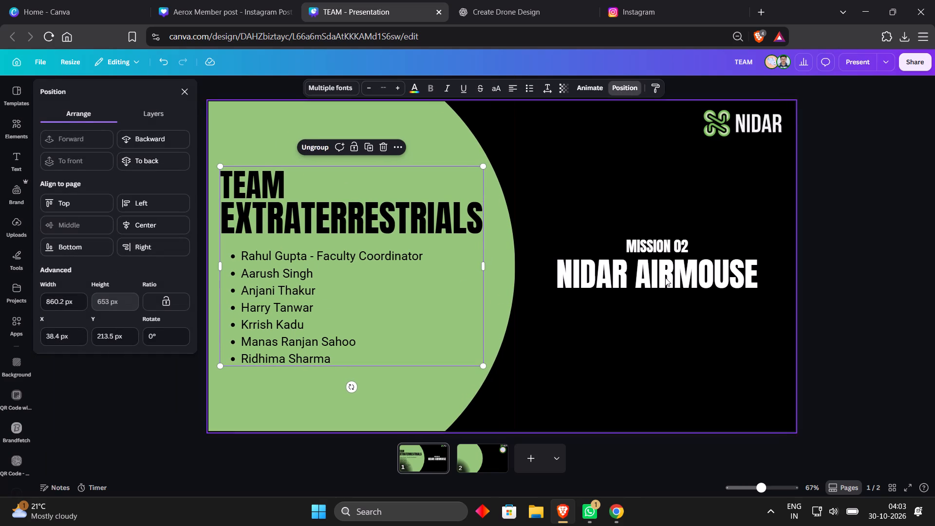
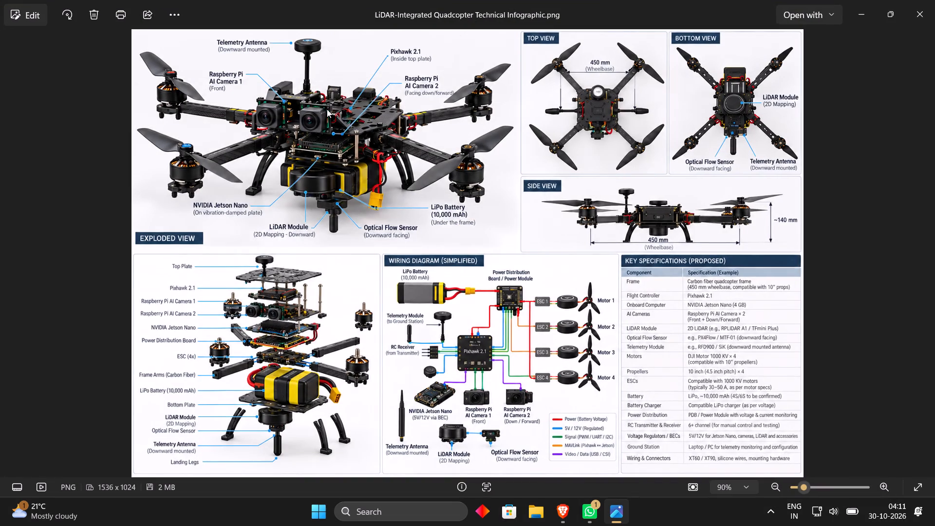
Capture a screenshot of only the large labelled drone view, including its EXPLODED VIEW caption, and dismiss the capture notification.
scroll(327, 109, "up", 3, "ctrl")
left_click_drag(314, 134, 359, 202)
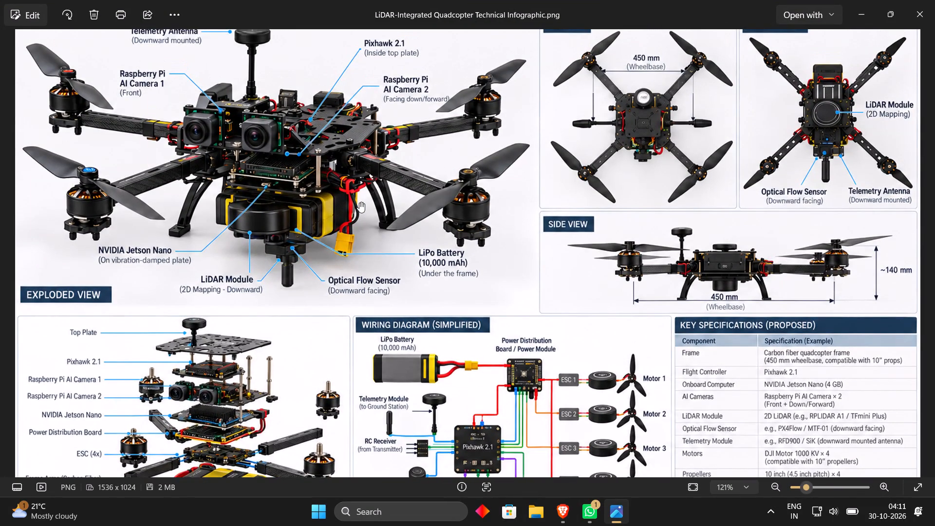
key("Print")
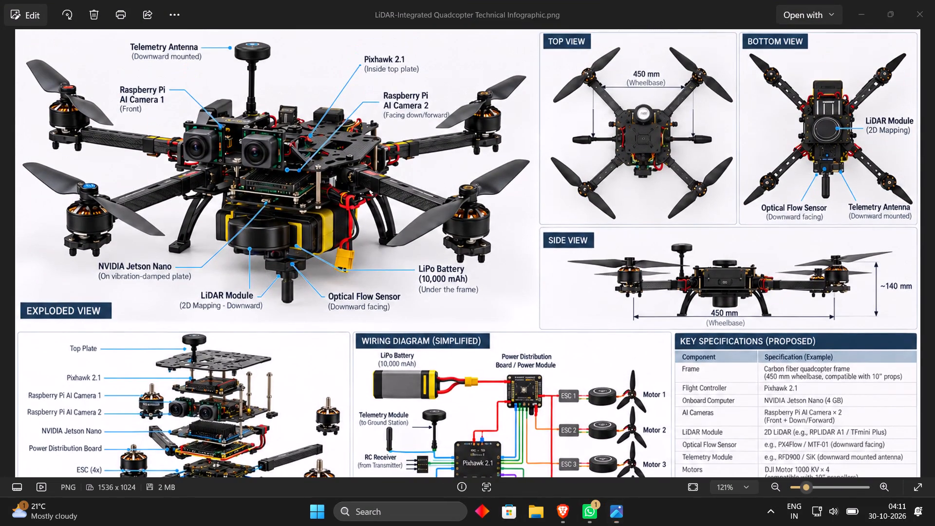
left_click_drag(16, 32, 316, 205)
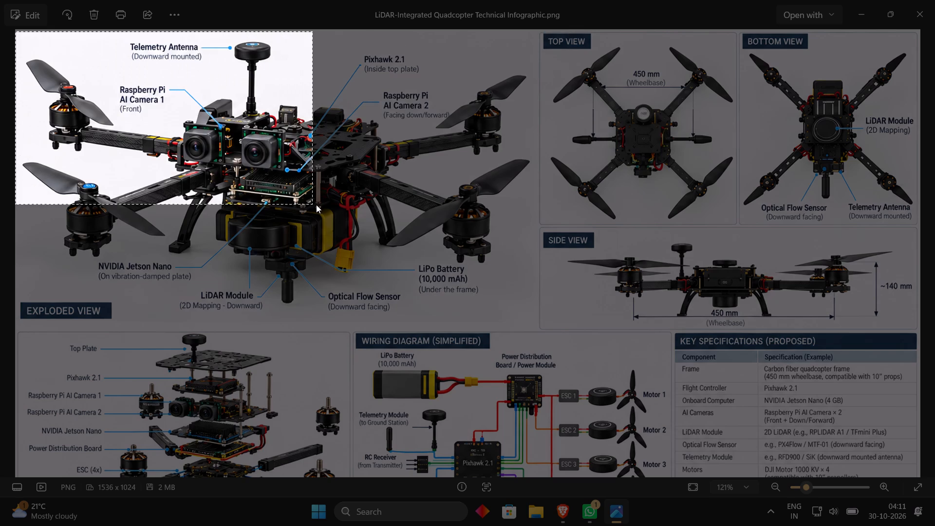
left_click_drag(316, 205, 543, 304)
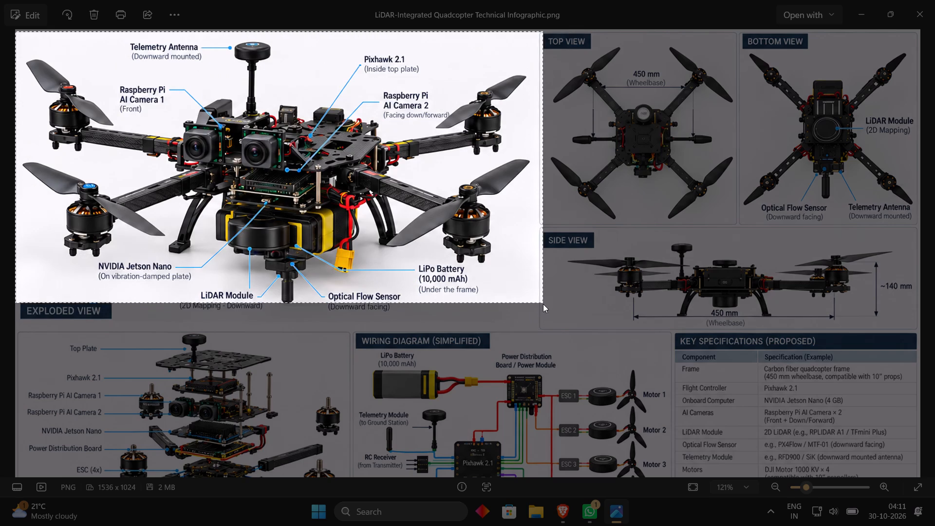
left_click_drag(543, 304, 533, 324)
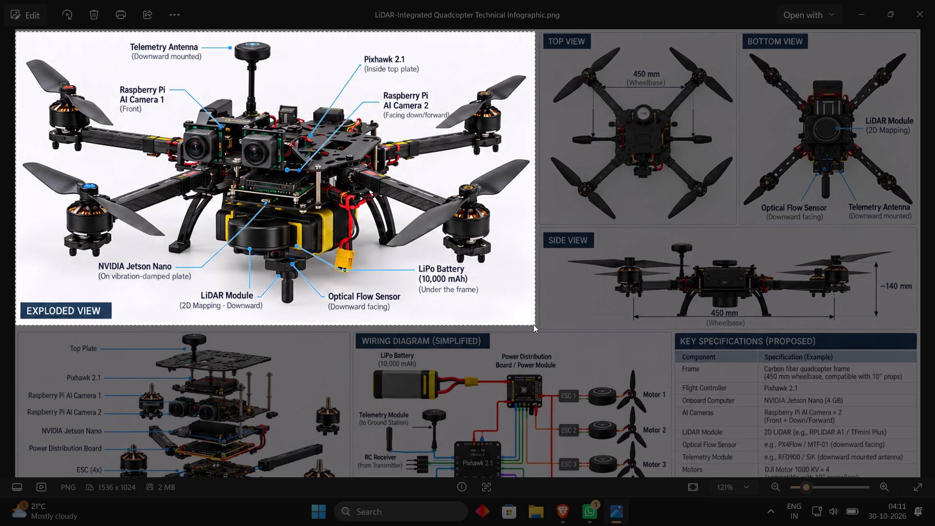
left_click_drag(533, 324, 538, 322)
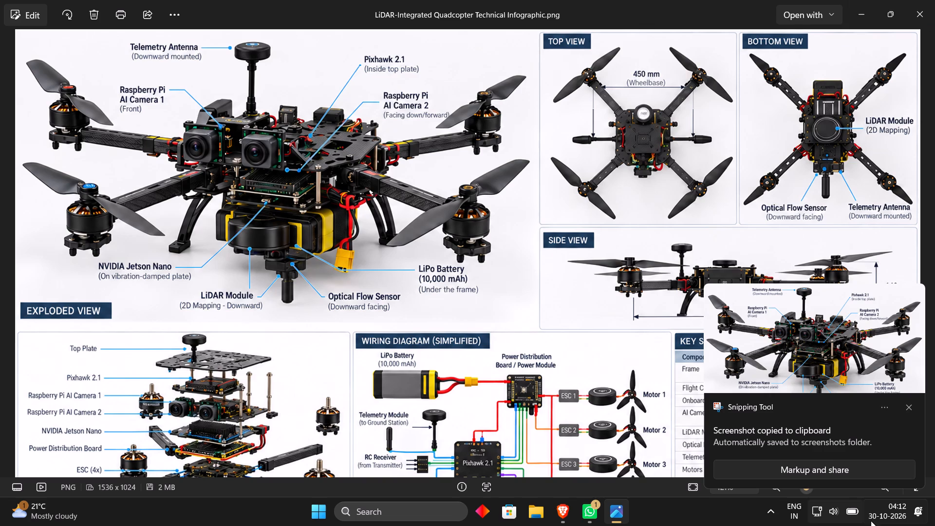
left_click(908, 407)
Crop the infographic in Photos' editor to the large labelled drone view, at about 889 x 503 pixels.
left_click(34, 13)
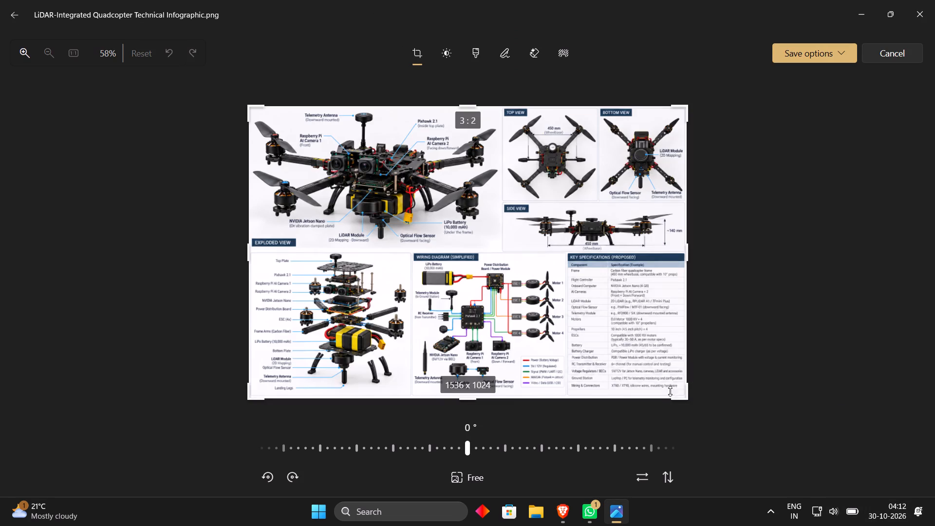
left_click_drag(687, 397, 500, 253)
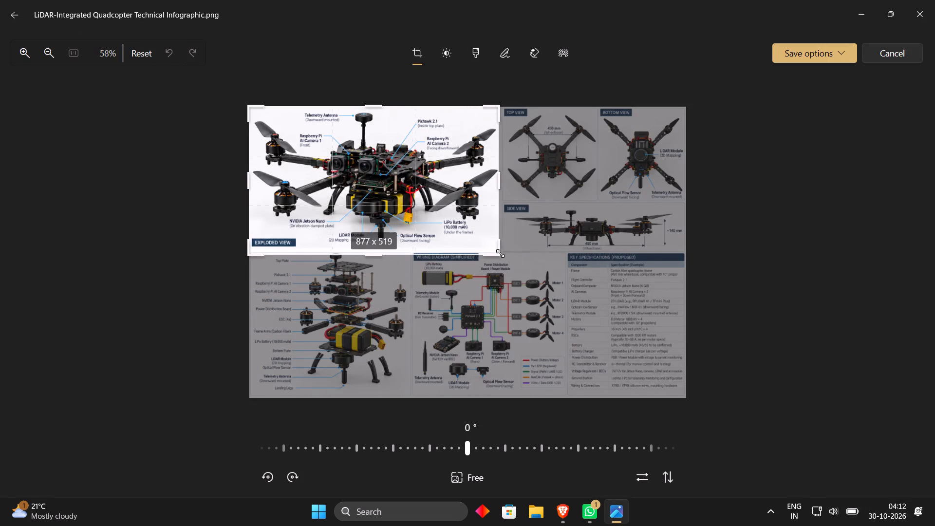
left_click_drag(500, 253, 503, 249)
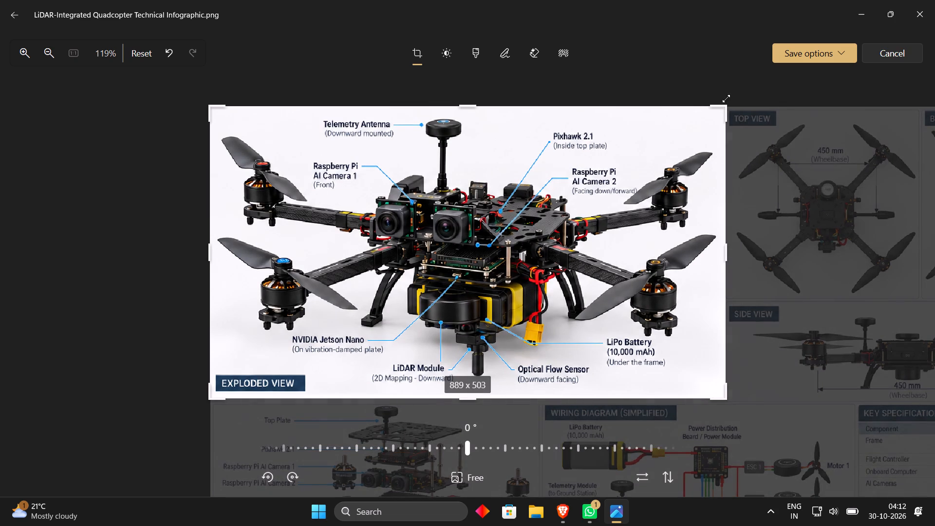
Remove the EXPLODED VIEW caption from the cropped drone image with Generative Erase.
left_click(537, 52)
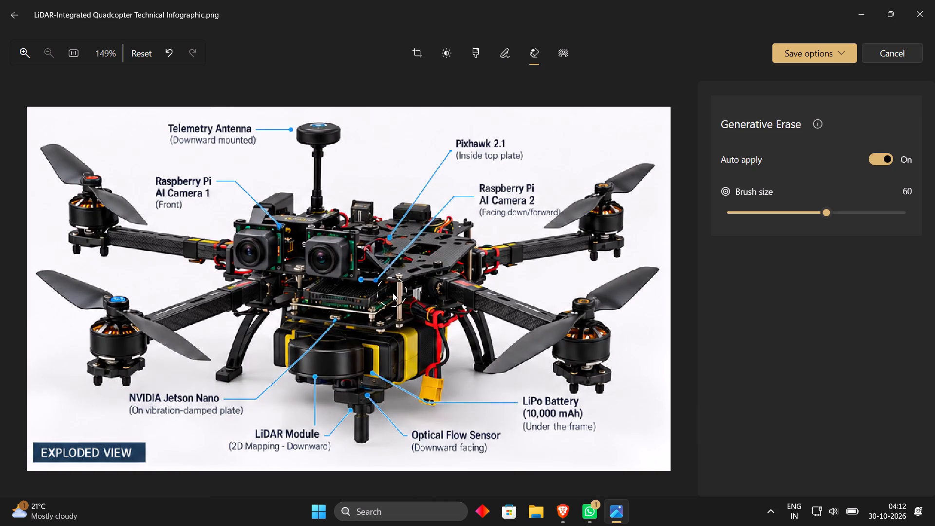
left_click(35, 451)
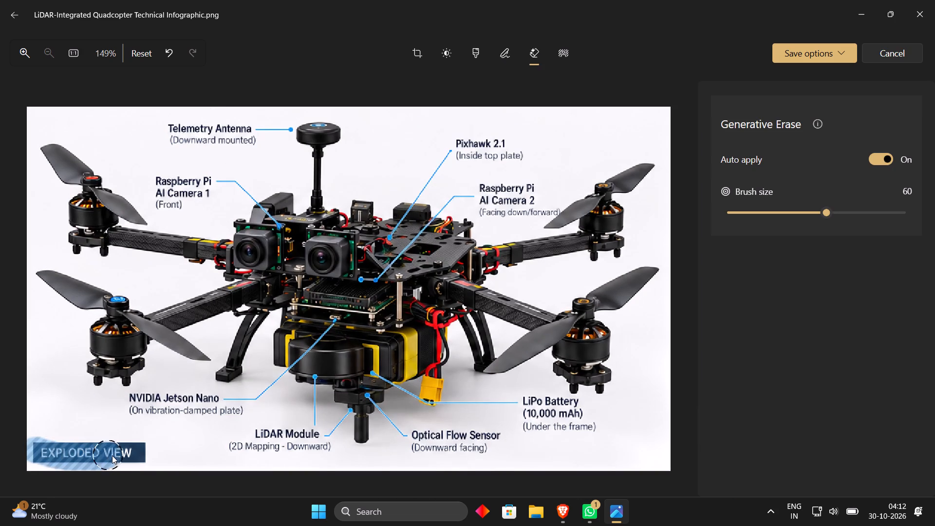